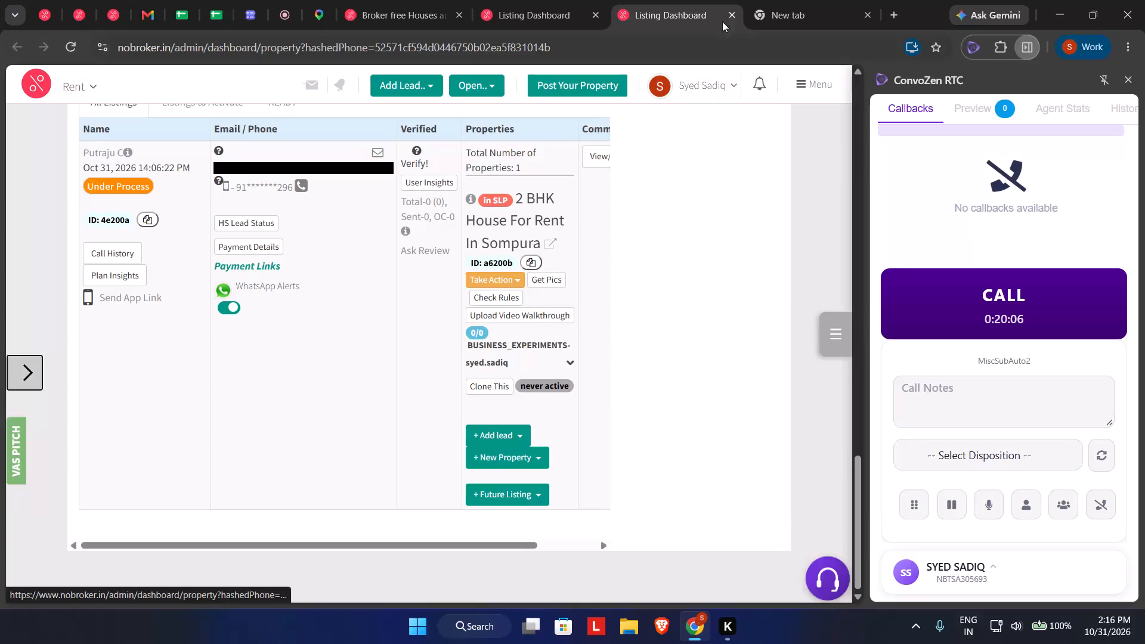
Close the duplicate Listing Dashboard tab and look over the owner's properties in the remaining dashboard.
{"action": "left_click", "coordinate": [731, 11]}
{"action": "left_click", "coordinate": [531, 0]}
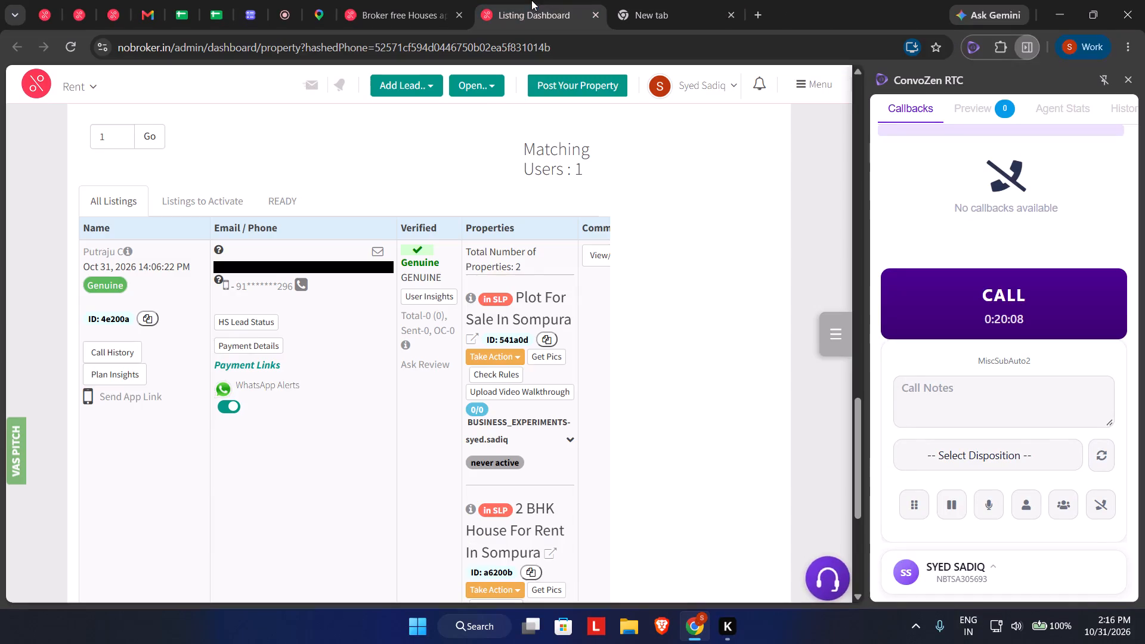
{"action": "scroll", "coordinate": [593, 397], "scroll_direction": "down", "scroll_amount": 4}
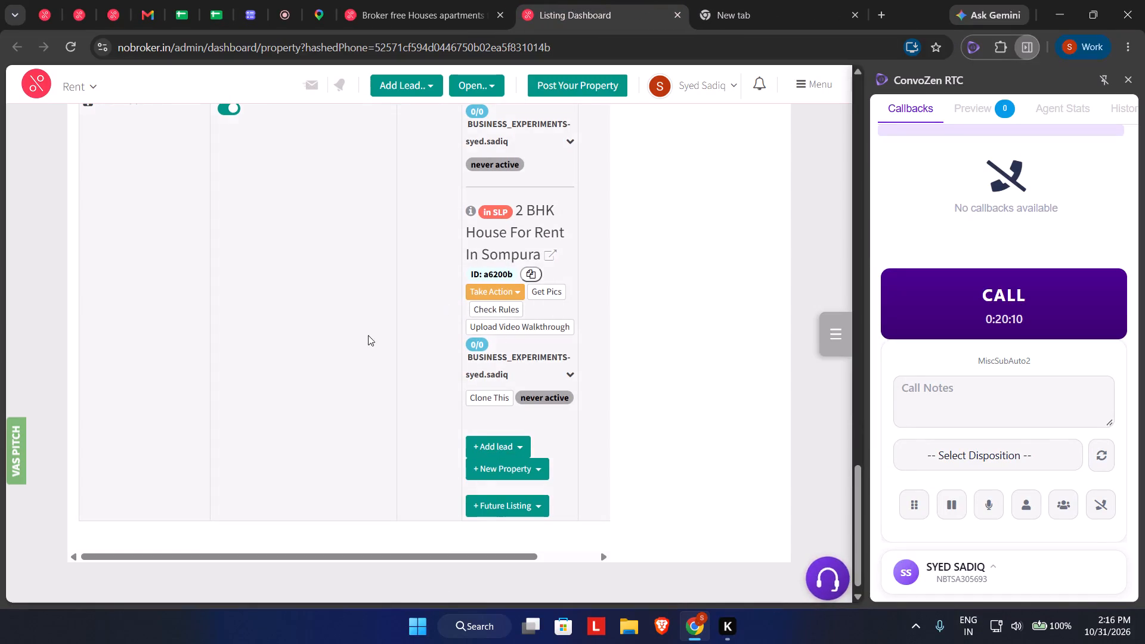
{"action": "scroll", "coordinate": [358, 351], "scroll_direction": "up", "scroll_amount": 3}
Start a new Commercial Rent property from the owner's lead record.
{"action": "left_click", "coordinate": [417, 0]}
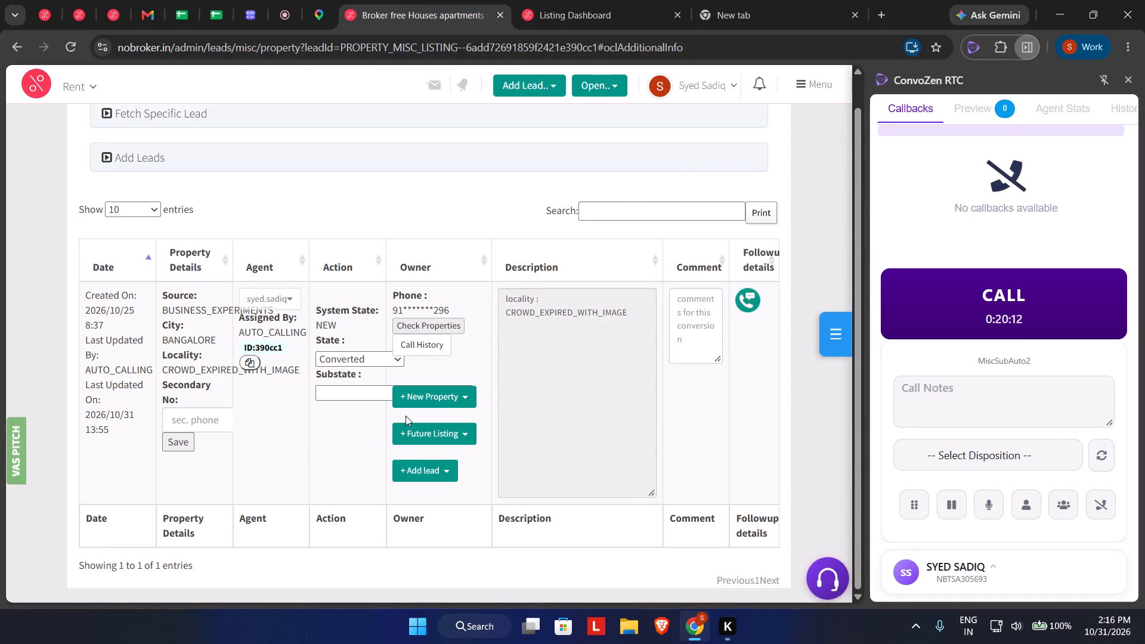
{"action": "left_click", "coordinate": [455, 394]}
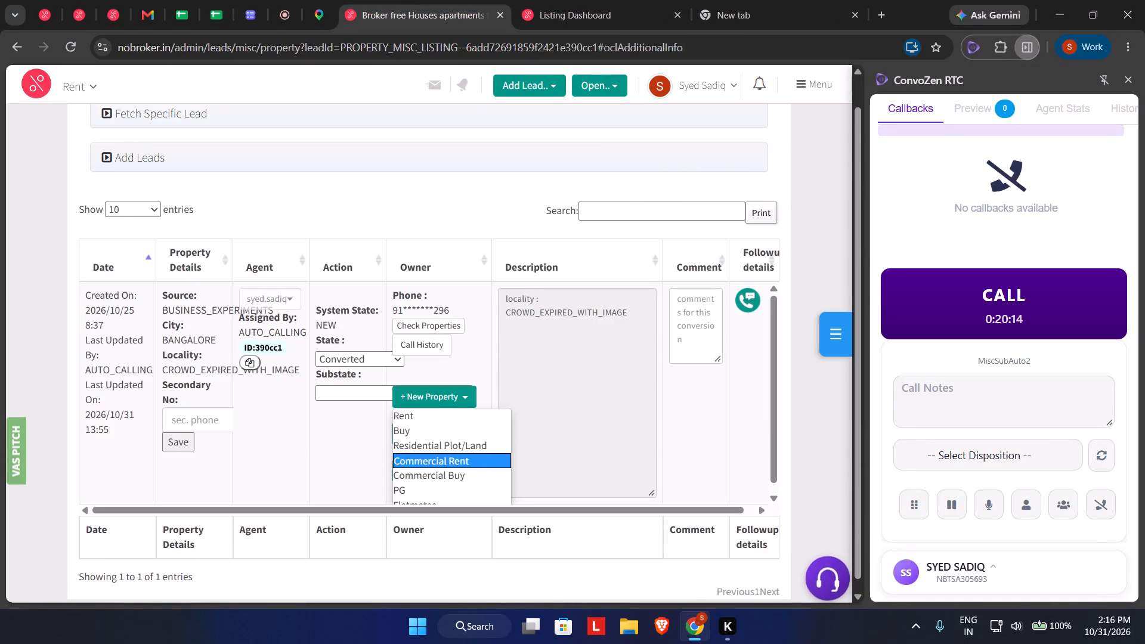
{"action": "scroll", "coordinate": [460, 476], "scroll_direction": "down", "scroll_amount": 1}
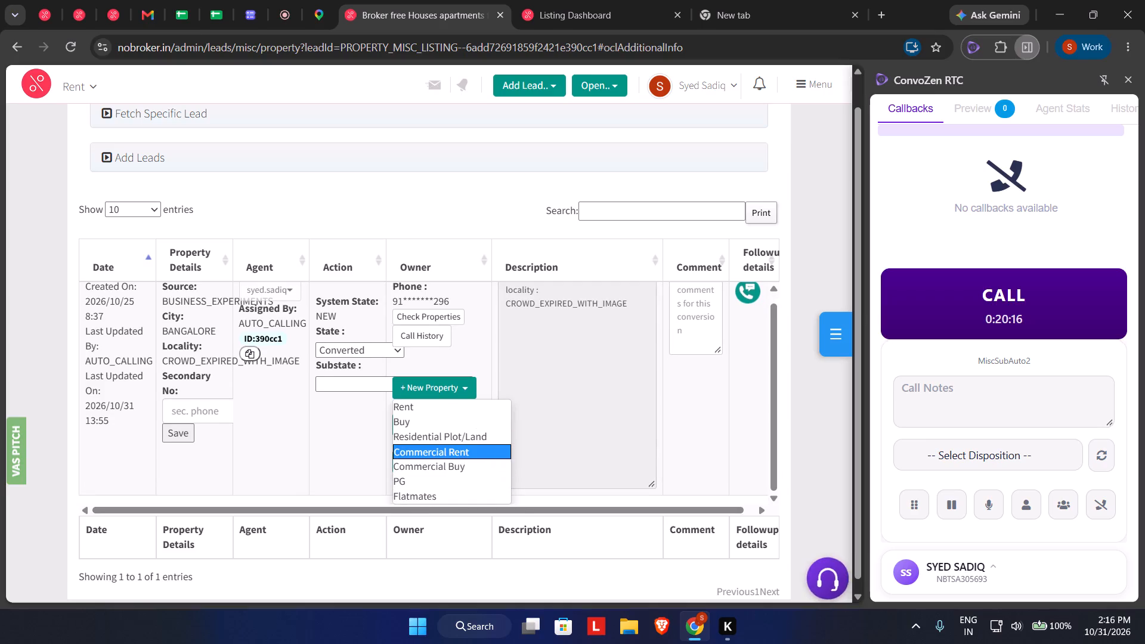
{"action": "left_click", "coordinate": [458, 451]}
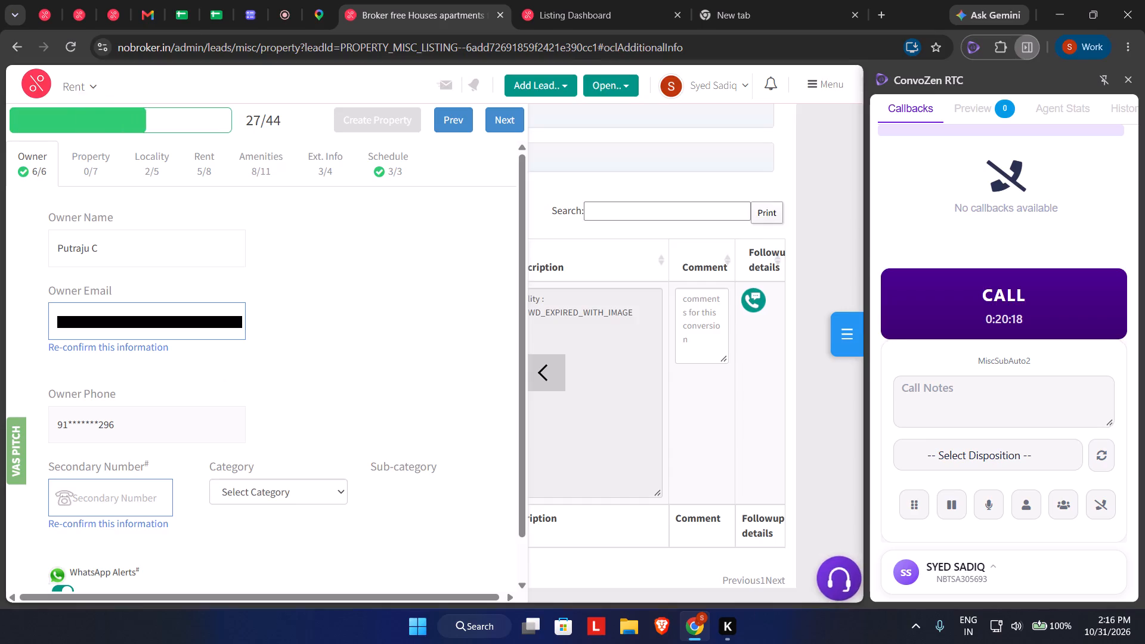
Examine the available property types in the new listing's Property section, returning to the Owner section.
{"action": "left_click", "coordinate": [78, 251]}
{"action": "left_click", "coordinate": [420, 290]}
{"action": "left_click", "coordinate": [89, 158]}
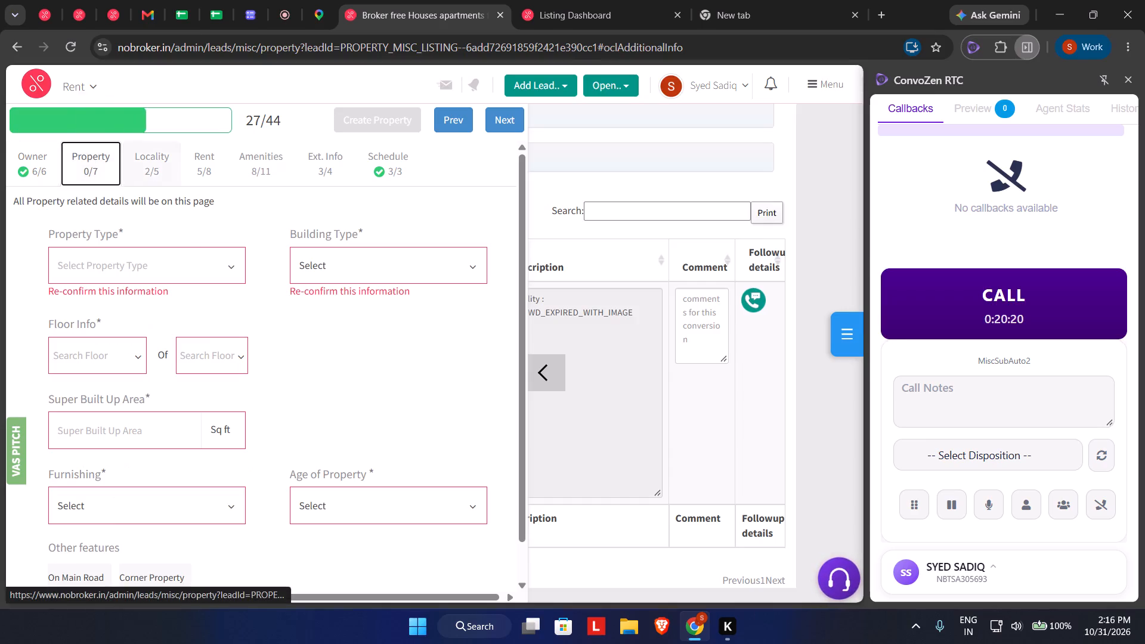
{"action": "left_click", "coordinate": [211, 258]}
{"action": "scroll", "coordinate": [397, 424], "scroll_direction": "down", "scroll_amount": 1}
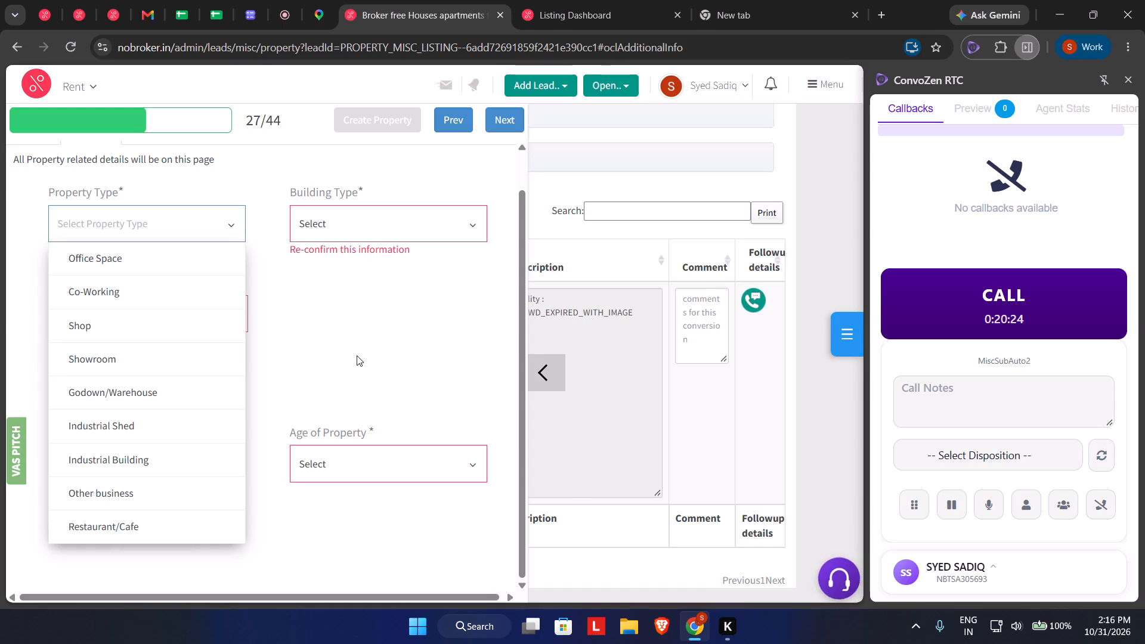
{"action": "left_click", "coordinate": [357, 355]}
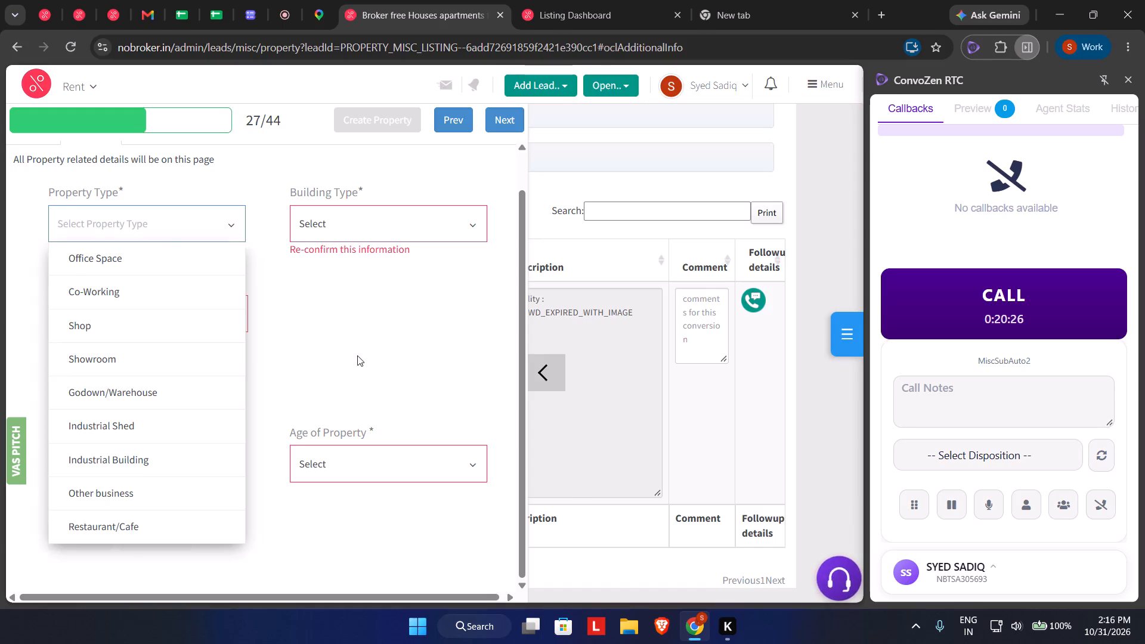
{"action": "scroll", "coordinate": [141, 343], "scroll_direction": "up", "scroll_amount": 2}
{"action": "left_click", "coordinate": [33, 169]}
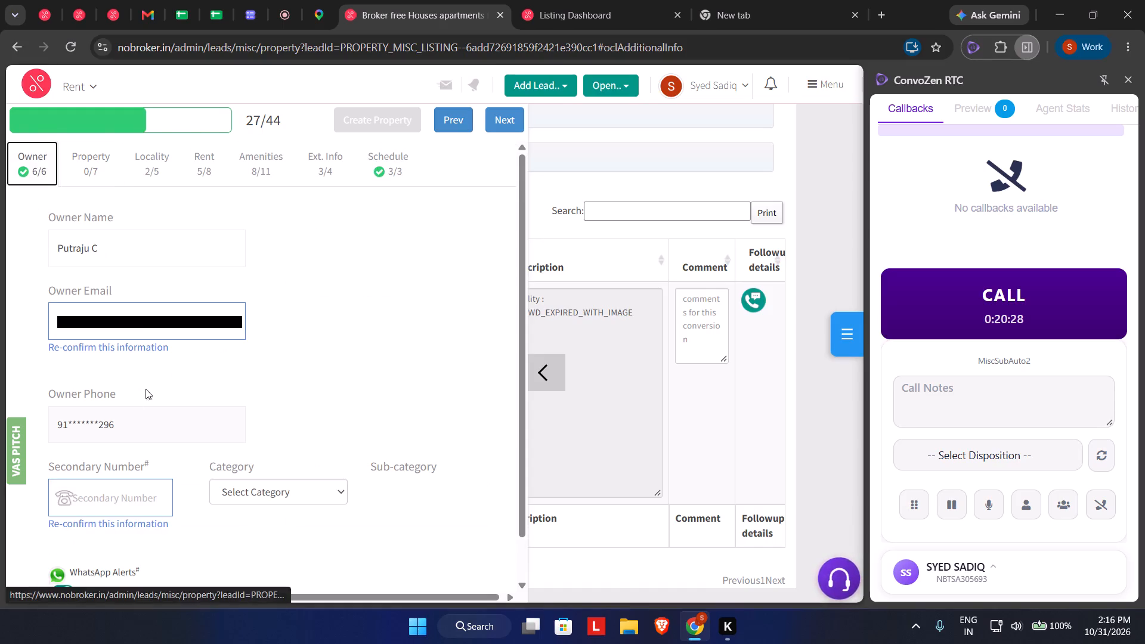
{"action": "scroll", "coordinate": [332, 389], "scroll_direction": "up", "scroll_amount": 2}
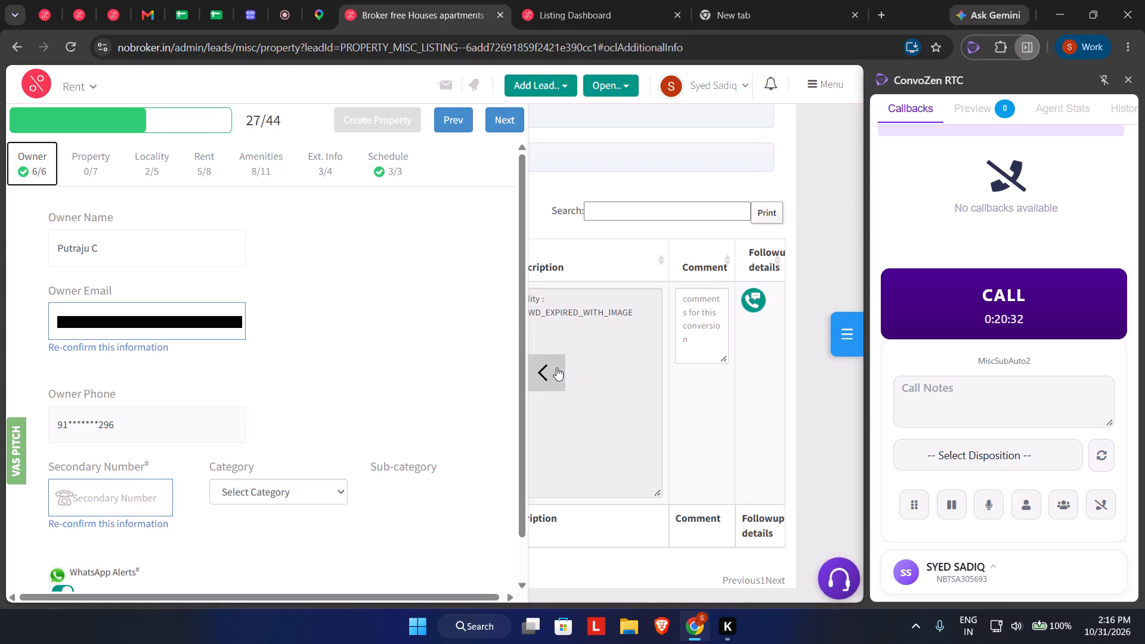
Check the owner's record in the Listing Dashboard and enter the owner's email address in the new listing form.
{"action": "left_click", "coordinate": [571, 0]}
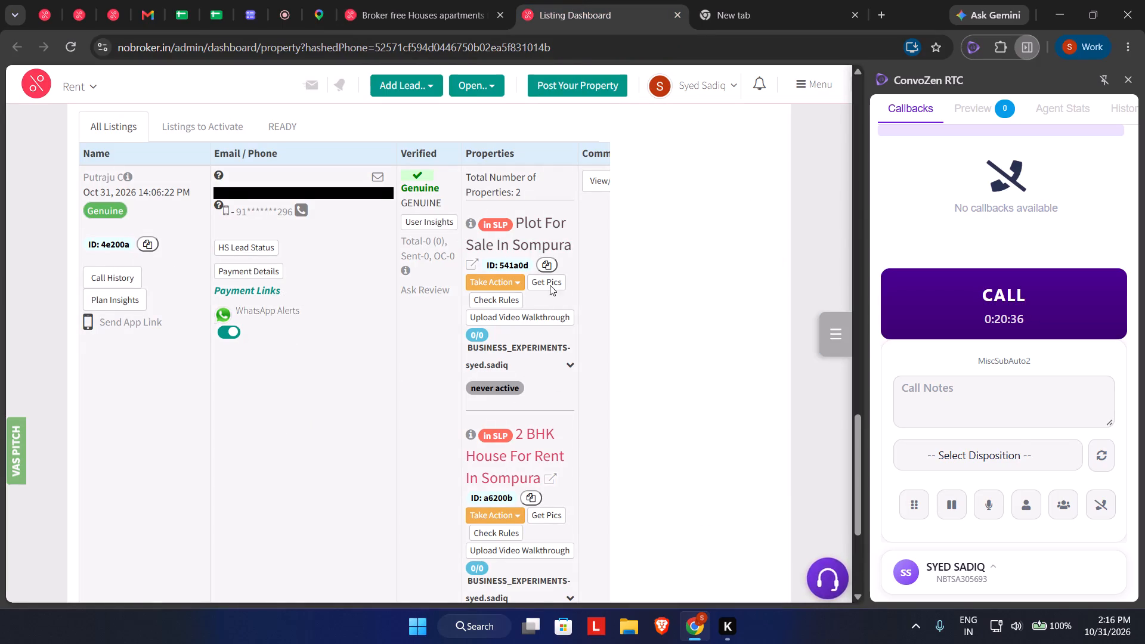
{"action": "left_click", "coordinate": [539, 219]}
{"action": "left_click", "coordinate": [138, 352]}
{"action": "left_click", "coordinate": [137, 340]}
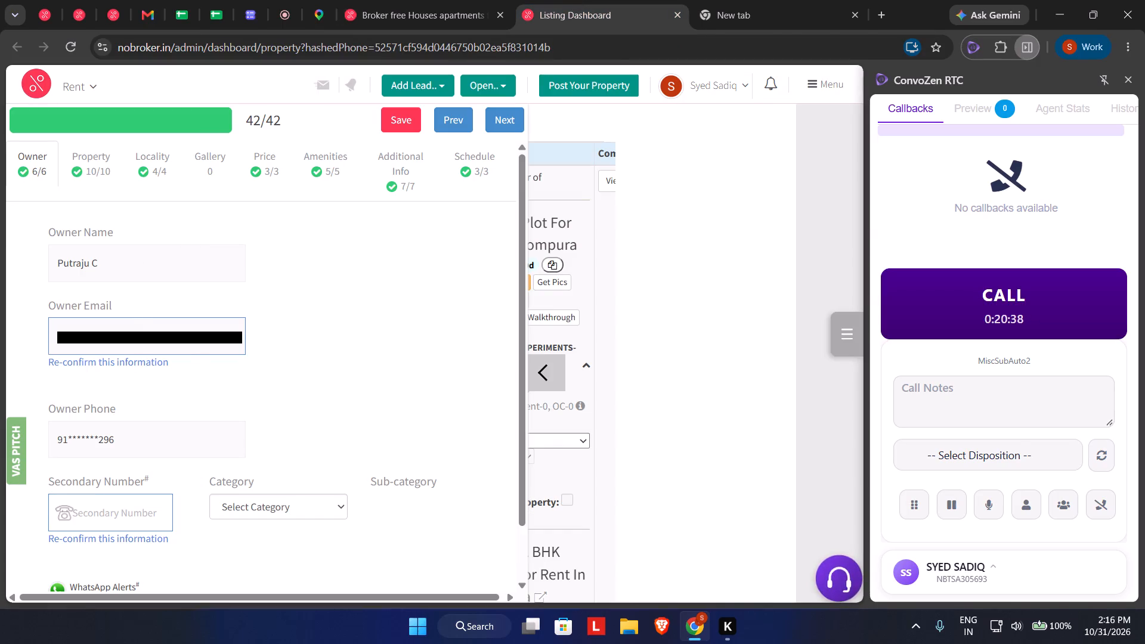
Check the owner's email address in the existing listing's Owner section on the Listing Dashboard and collapse its edit form.
{"action": "left_click", "coordinate": [187, 339]}
{"action": "triple_click", "coordinate": [184, 335]}
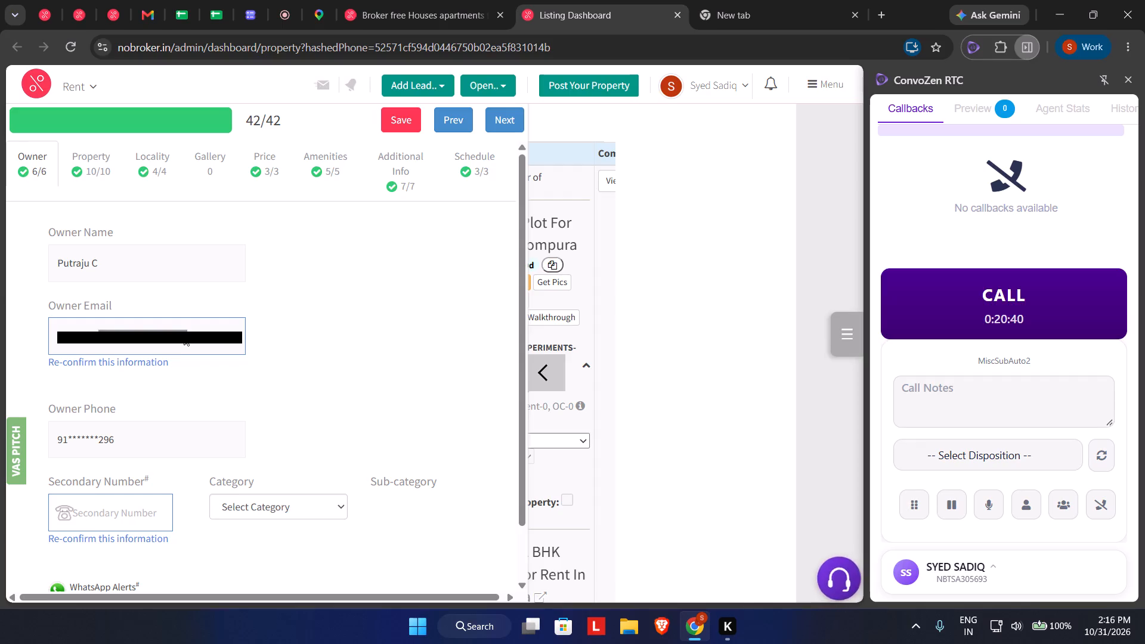
{"action": "double_click", "coordinate": [184, 335]}
{"action": "left_click", "coordinate": [553, 374]}
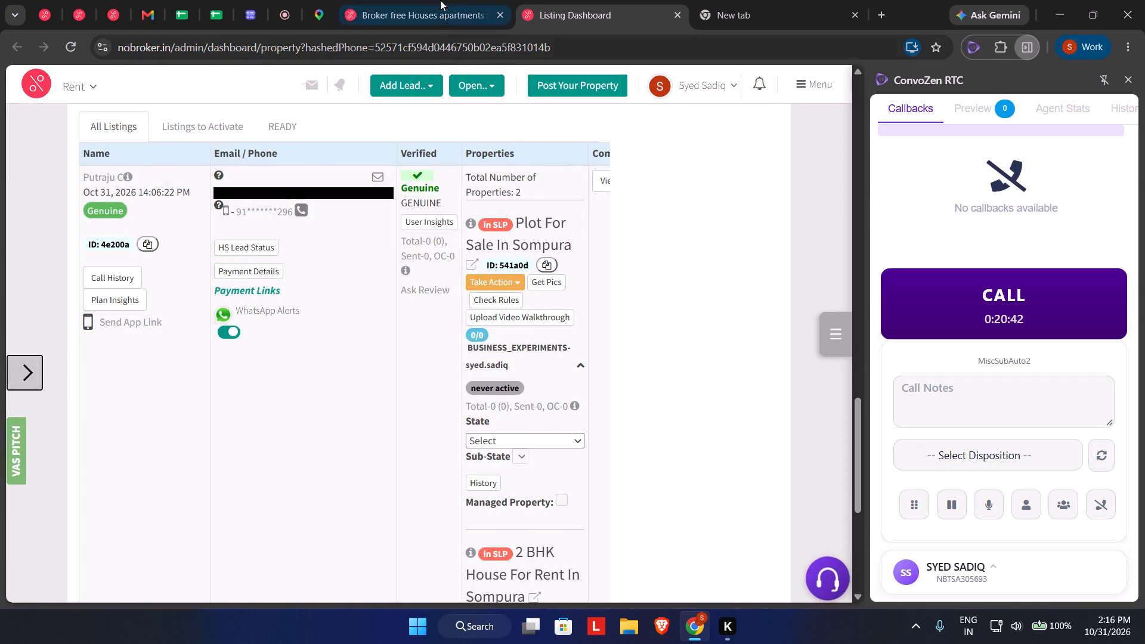
Return to the new rent listing form and replace the Owner Email with the owner's corrected email address.
{"action": "left_click", "coordinate": [440, 0]}
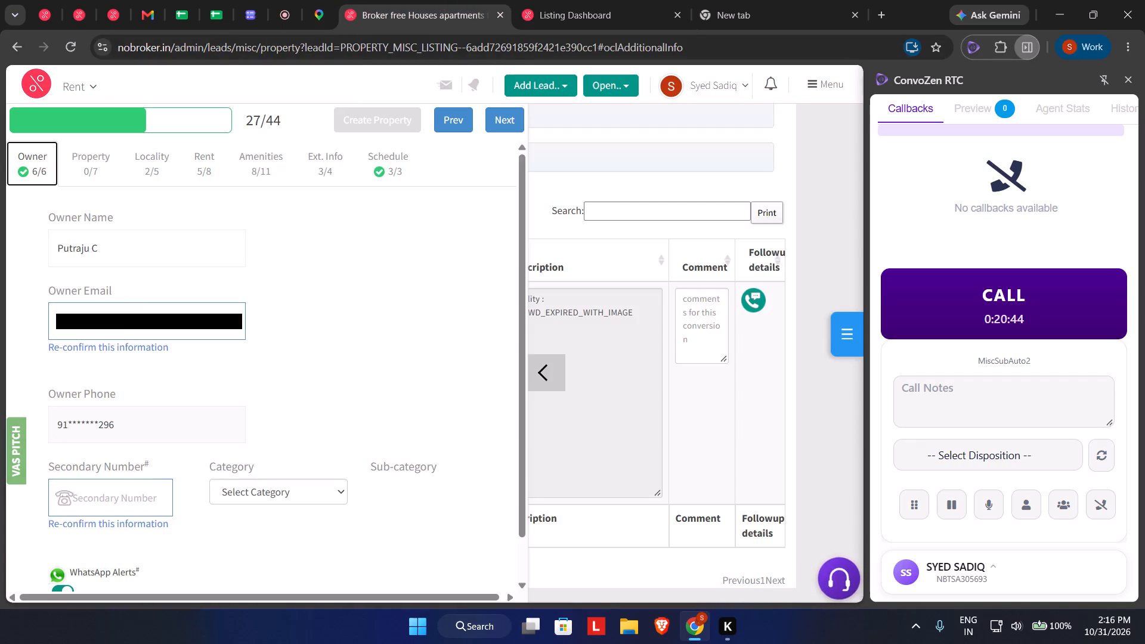
{"action": "left_click_drag", "start_coordinate": [187, 320], "coordinate": [0, 314]}
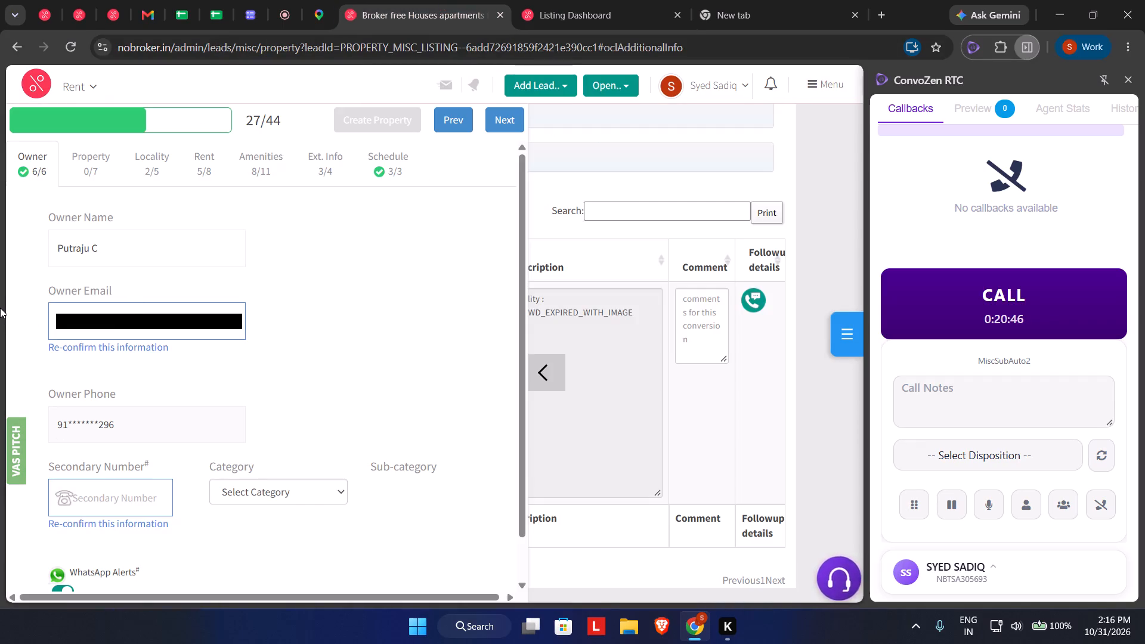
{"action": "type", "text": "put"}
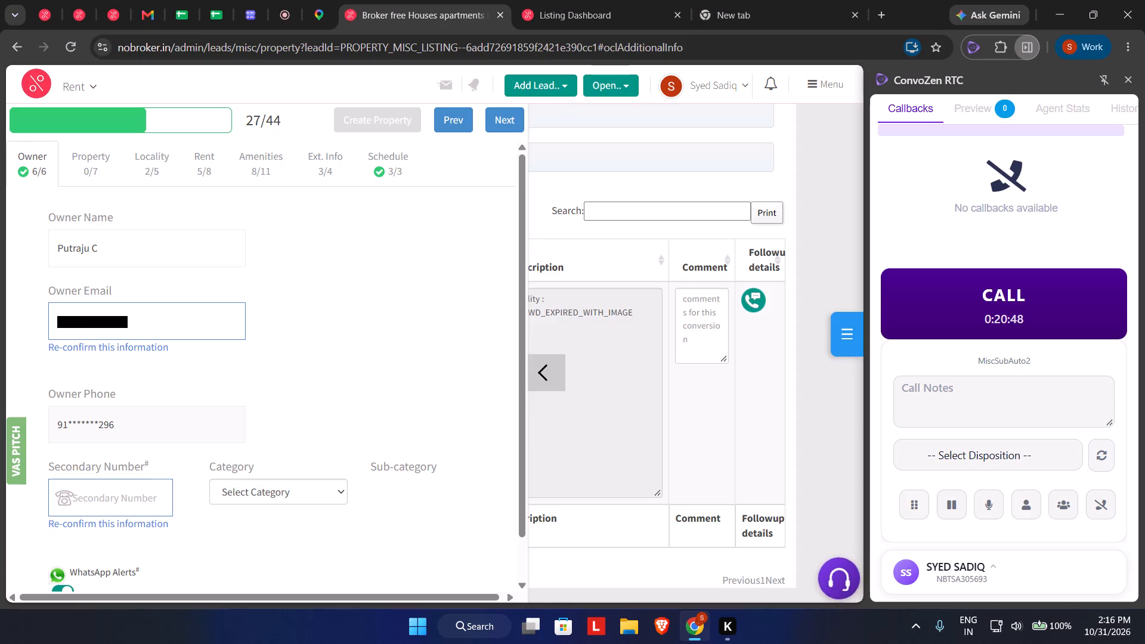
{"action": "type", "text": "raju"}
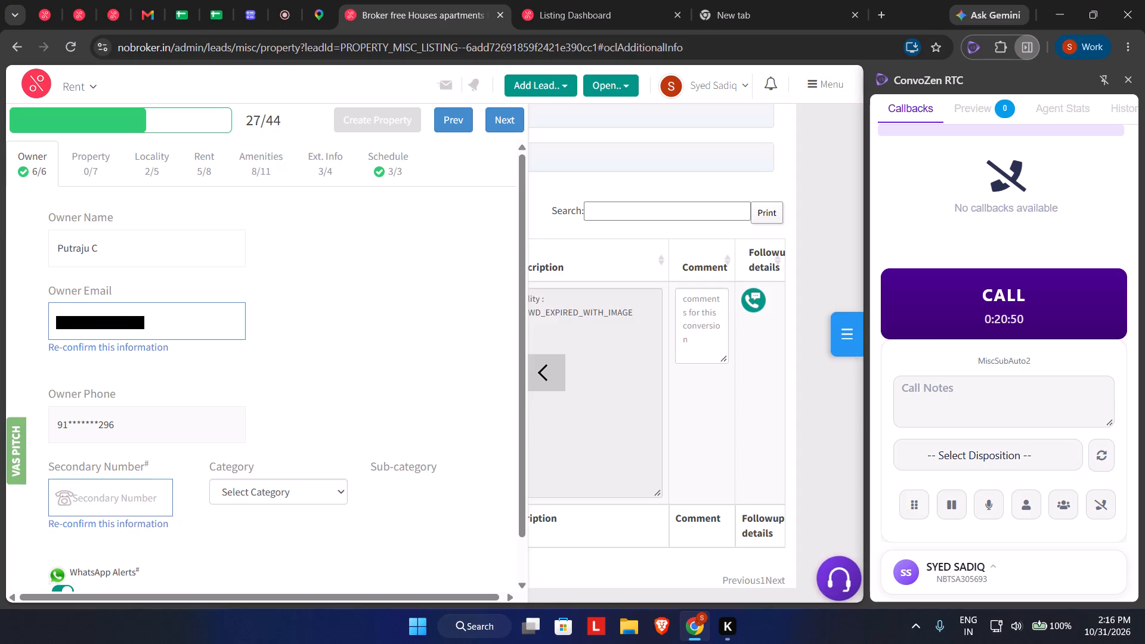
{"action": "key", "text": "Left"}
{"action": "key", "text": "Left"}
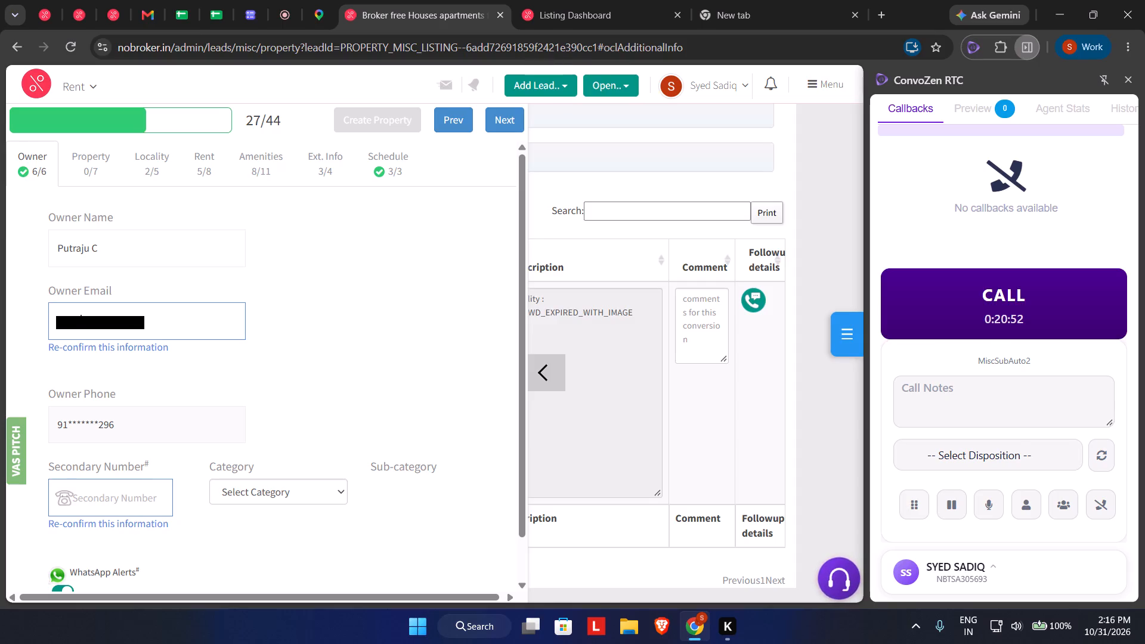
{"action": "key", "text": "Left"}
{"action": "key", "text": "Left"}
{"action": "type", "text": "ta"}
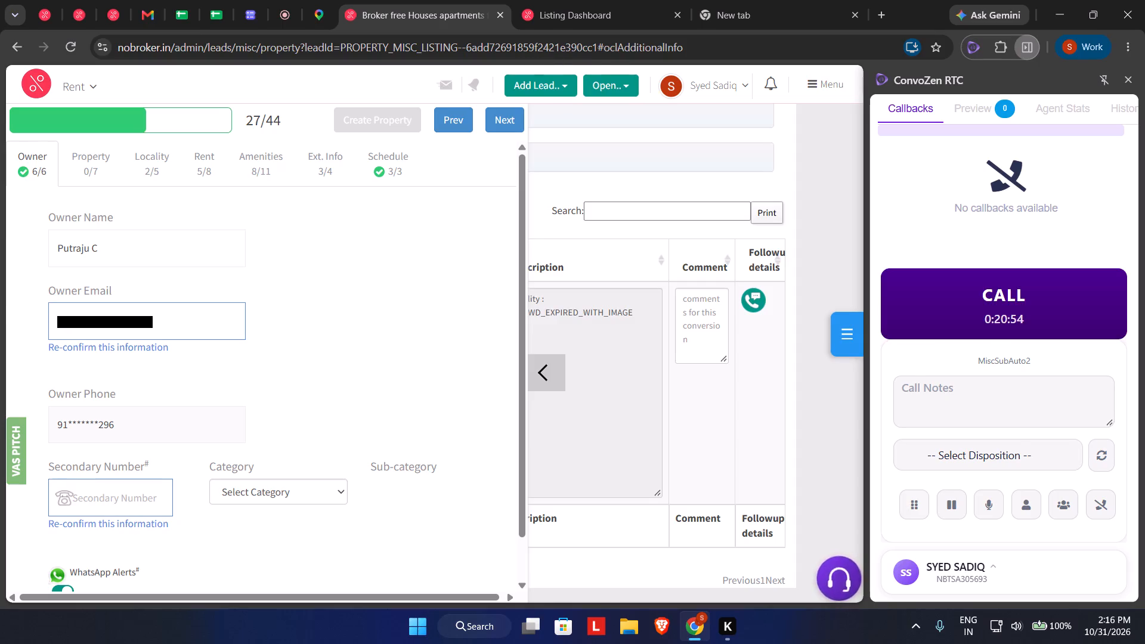
{"action": "left_click", "coordinate": [97, 320]}
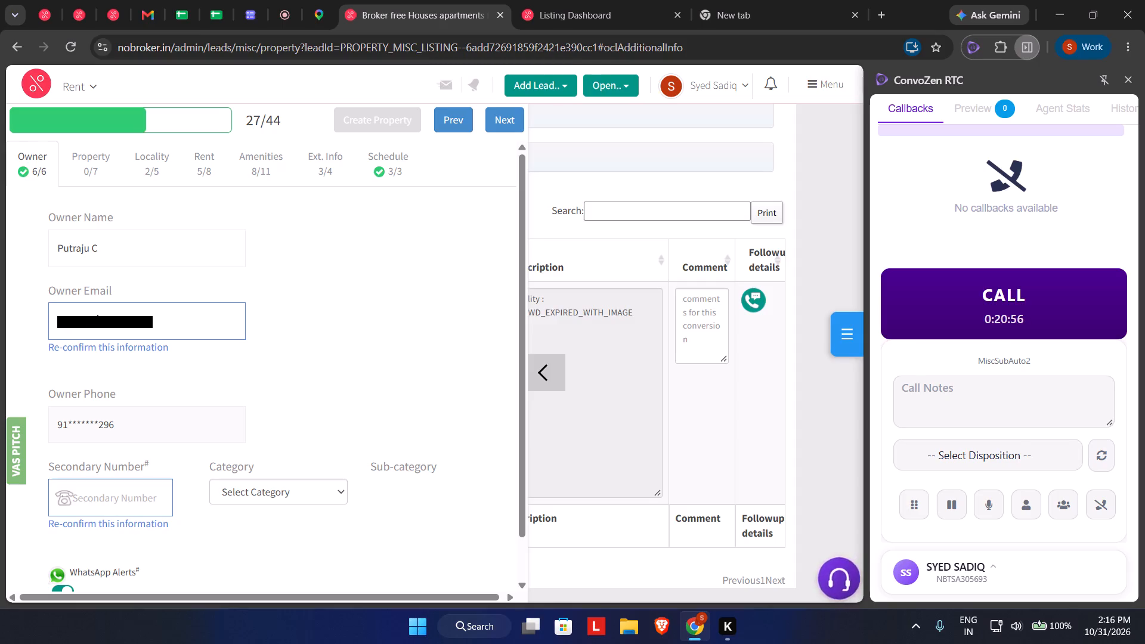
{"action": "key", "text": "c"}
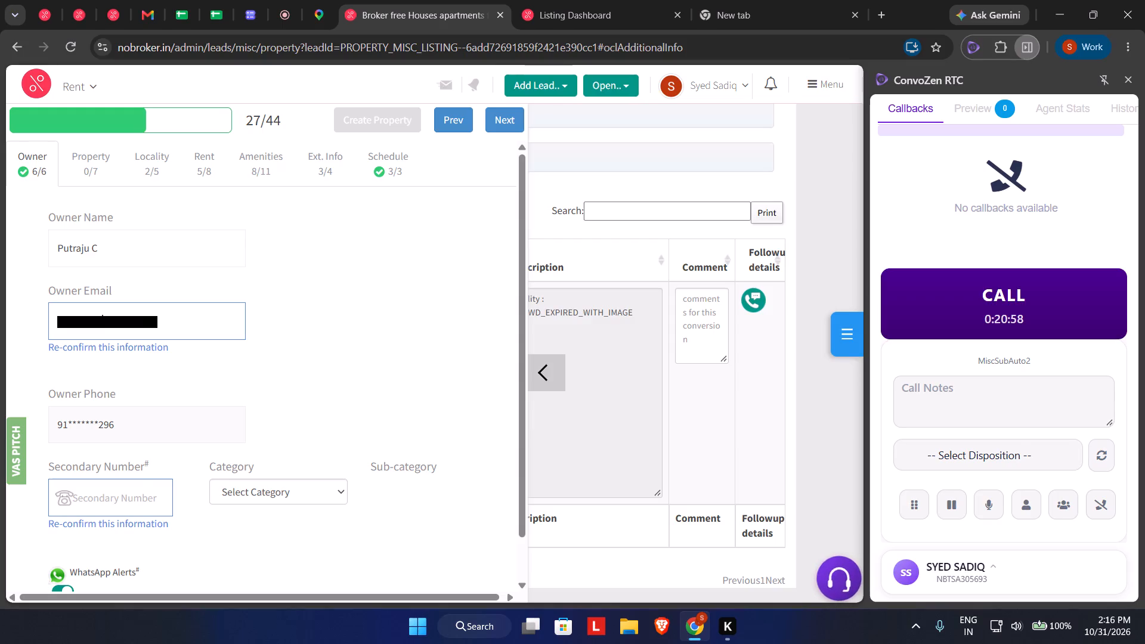
{"action": "left_click", "coordinate": [166, 318]}
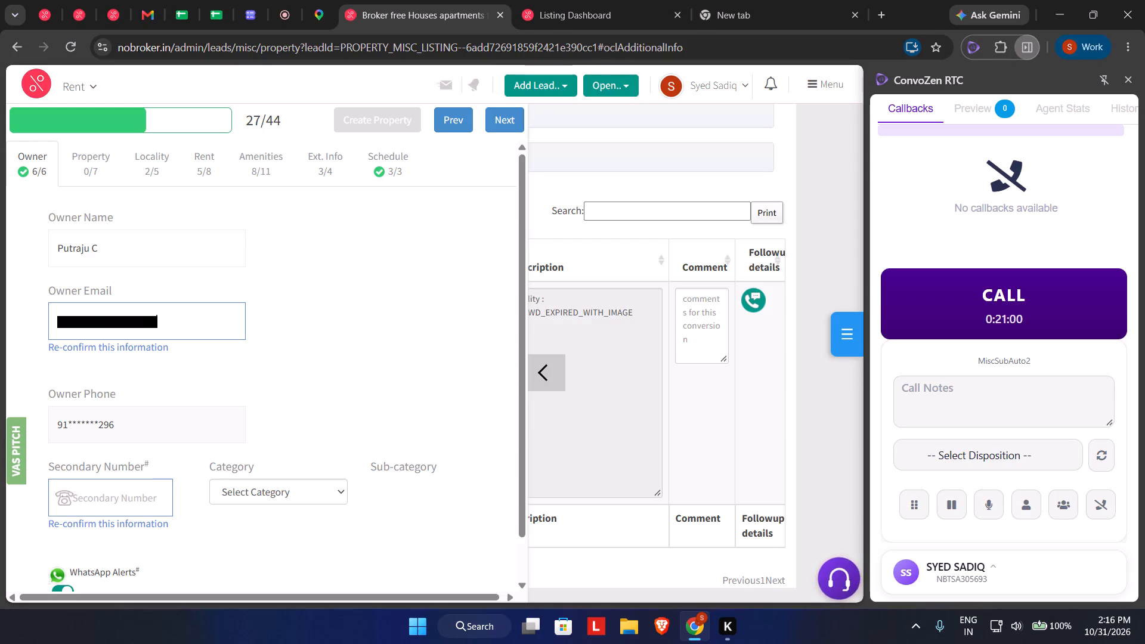
{"action": "left_click", "coordinate": [101, 330]}
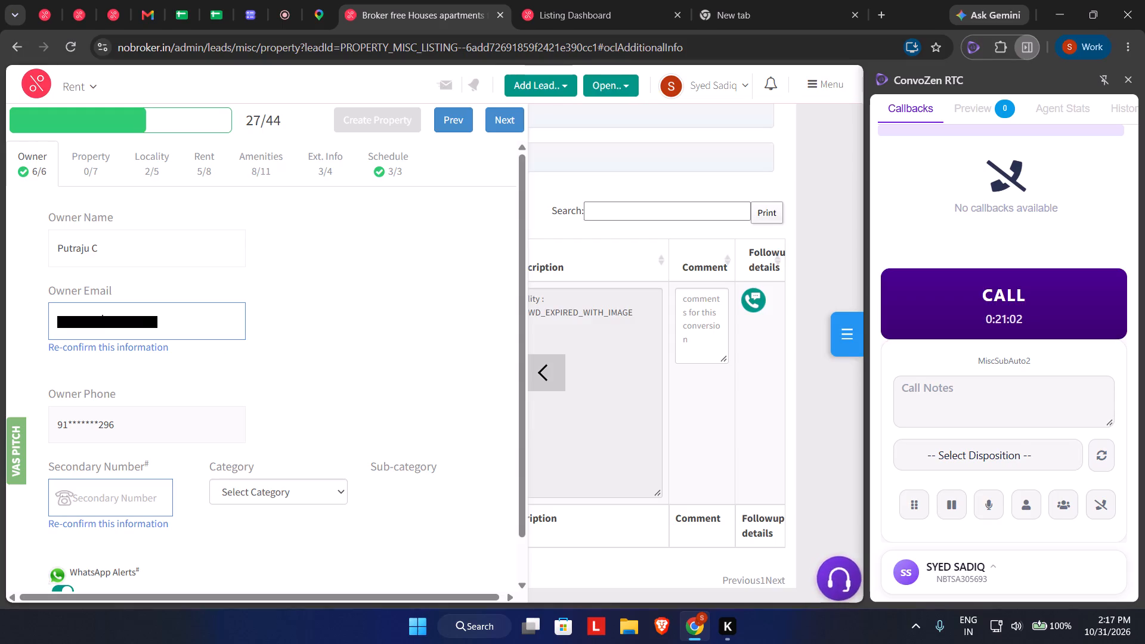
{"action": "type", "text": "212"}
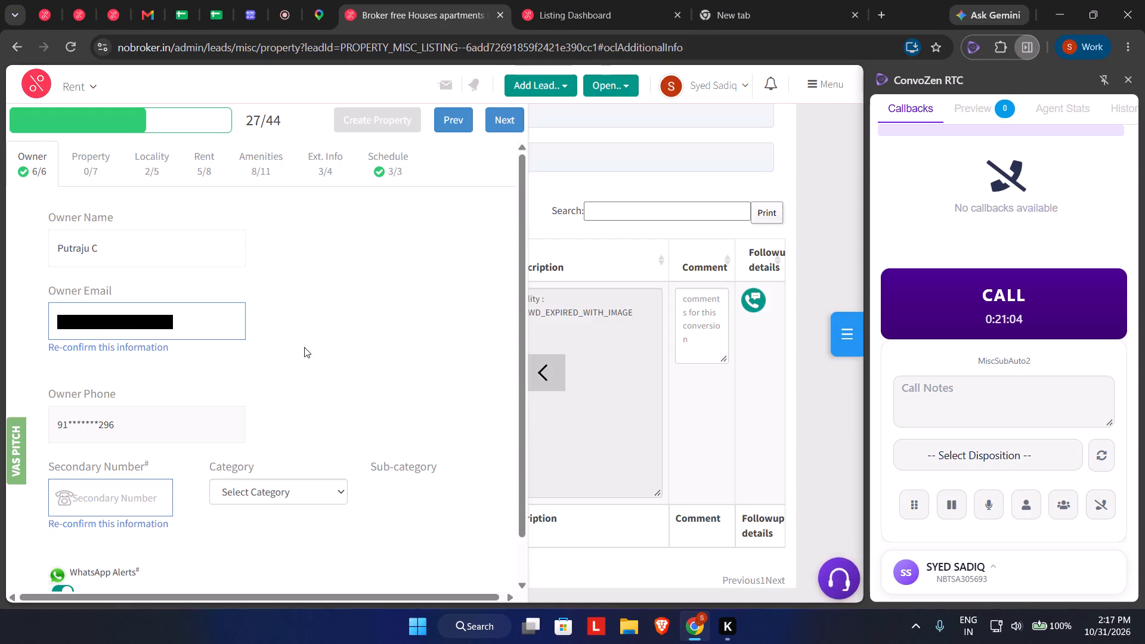
{"action": "left_click", "coordinate": [323, 329]}
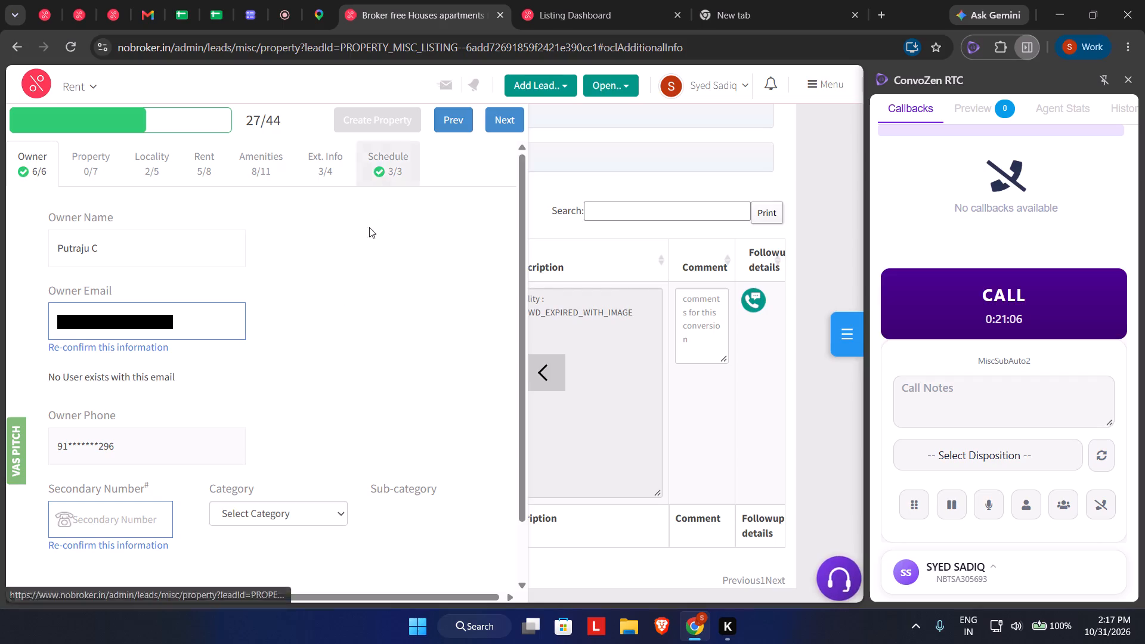
Examine the Property, Locality and Rent sections of the commercial listing form for the required details.
{"action": "scroll", "coordinate": [296, 372], "scroll_direction": "down", "scroll_amount": 1}
{"action": "scroll", "coordinate": [296, 372], "scroll_direction": "up", "scroll_amount": 2}
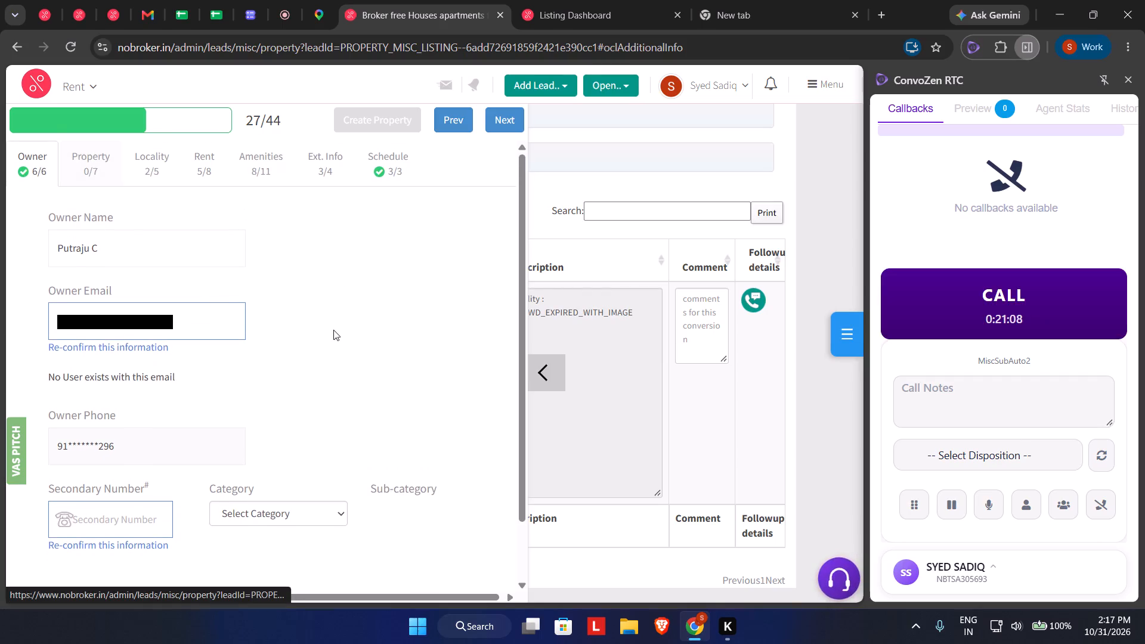
{"action": "scroll", "coordinate": [335, 335], "scroll_direction": "up", "scroll_amount": 1}
{"action": "scroll", "coordinate": [348, 407], "scroll_direction": "up", "scroll_amount": 2}
{"action": "left_click", "coordinate": [95, 160]}
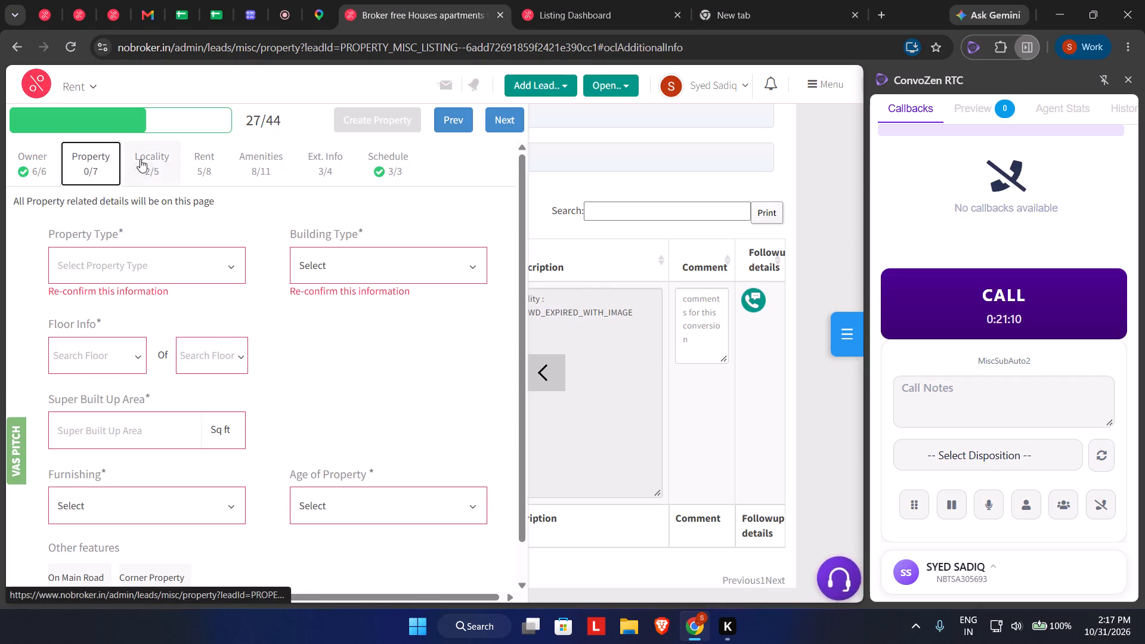
{"action": "left_click", "coordinate": [143, 159]}
{"action": "left_click", "coordinate": [222, 160]}
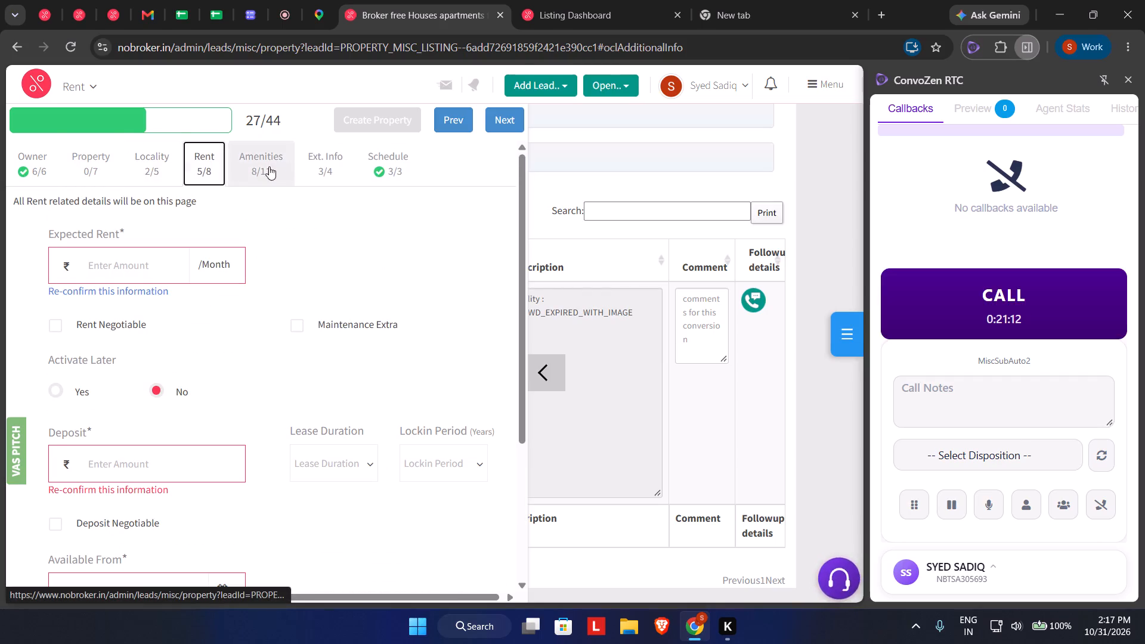
{"action": "left_click", "coordinate": [85, 166]}
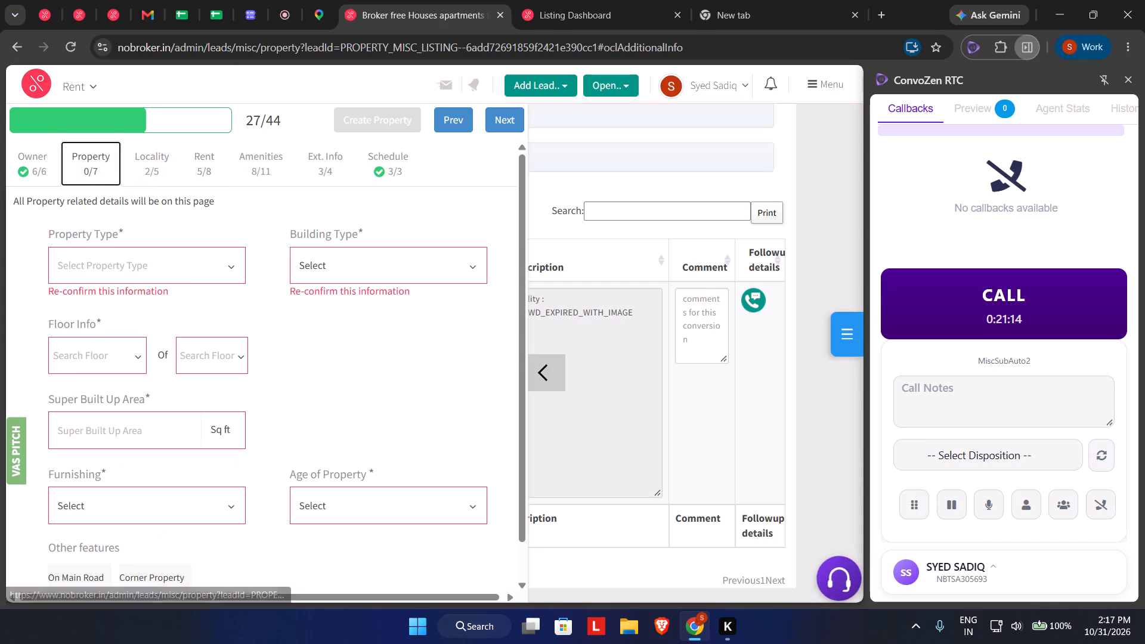
Copy the owner's email address from the Owner section.
{"action": "left_click", "coordinate": [48, 156]}
{"action": "left_click_drag", "start_coordinate": [186, 326], "coordinate": [20, 317]}
{"action": "key", "text": "ctrl+c"}
Correct the spelling of the owner's name by inserting the missing letters "t" and "a".
{"action": "left_click", "coordinate": [68, 246]}
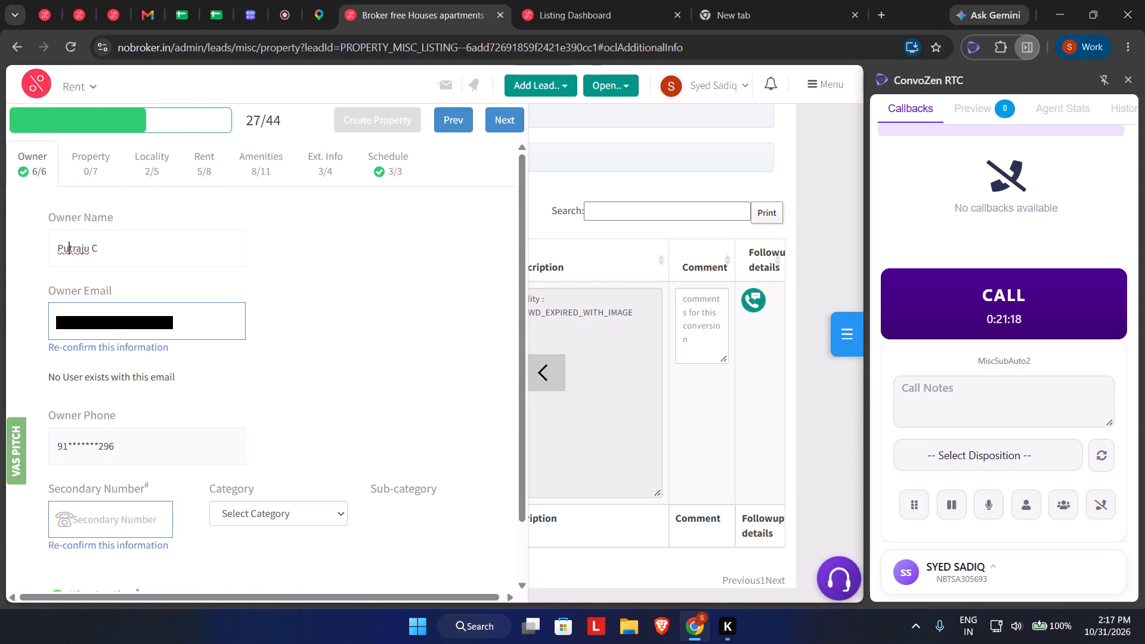
{"action": "key", "text": "t"}
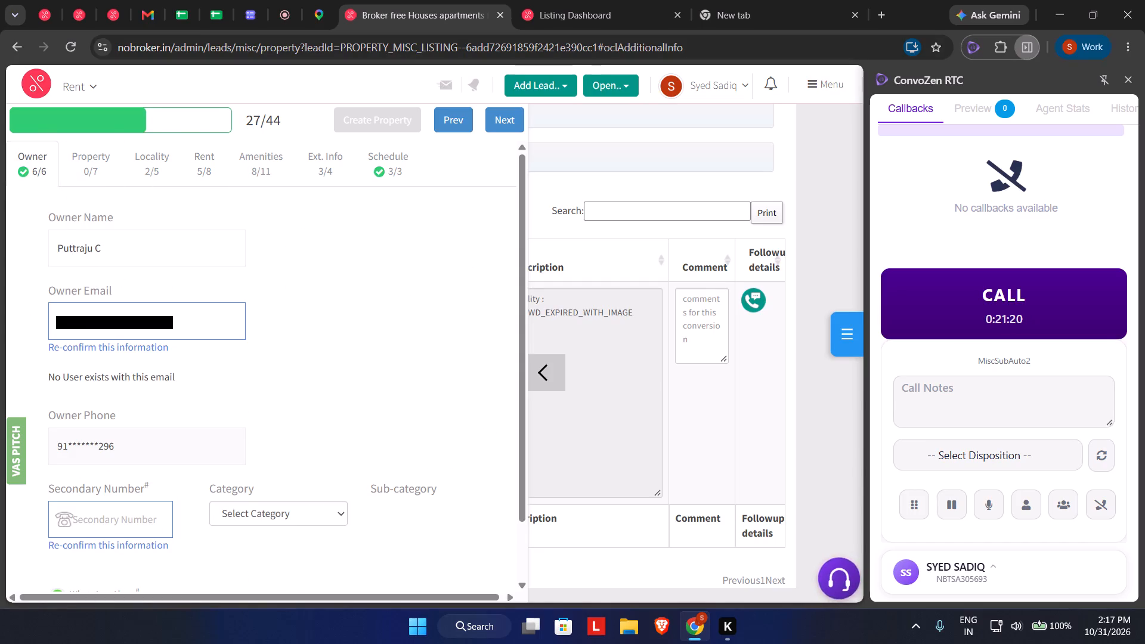
{"action": "key", "text": "Right"}
{"action": "key", "text": "Right"}
{"action": "key", "text": "Left"}
{"action": "key", "text": "a"}
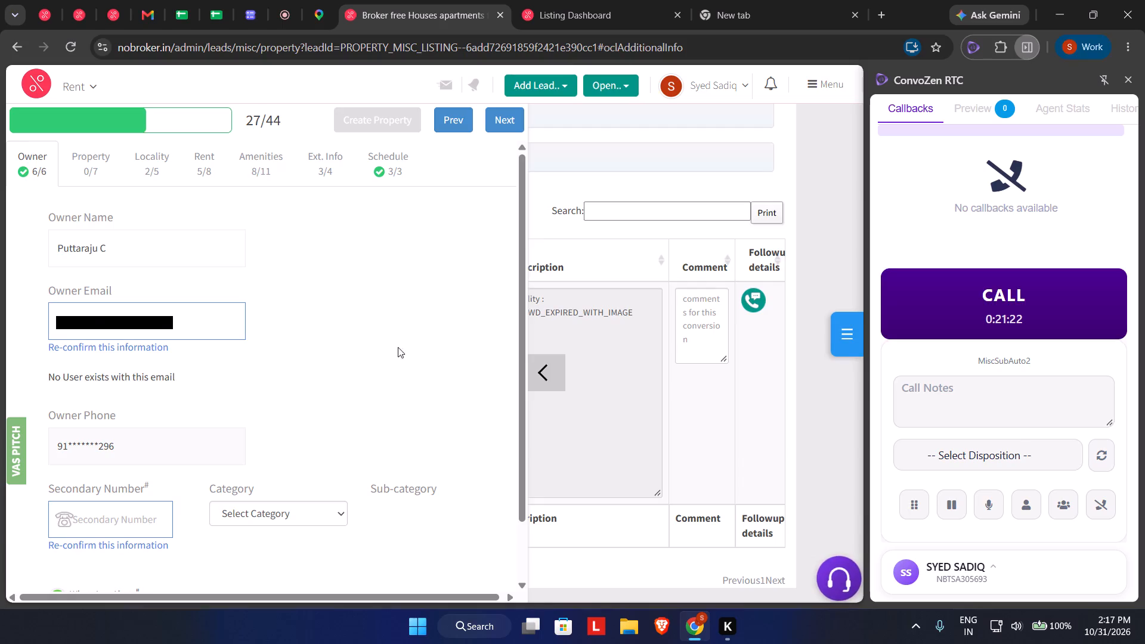
{"action": "left_click", "coordinate": [428, 309]}
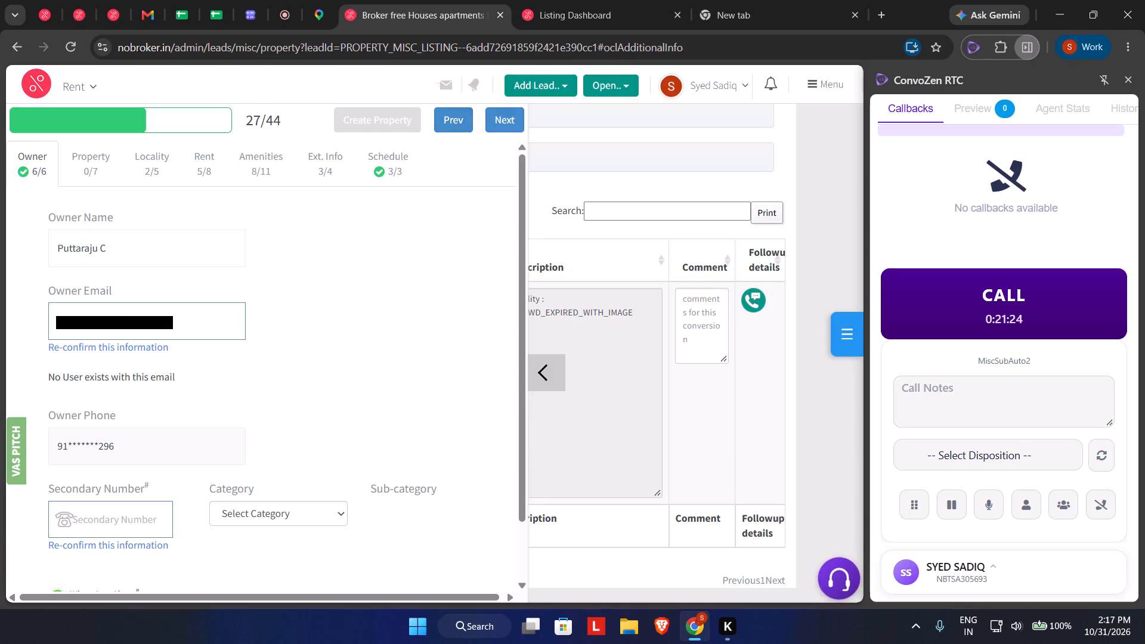
Copy the corrected owner name into cell B20 of the untitled call-tracking spreadsheet.
{"action": "left_click", "coordinate": [123, 247]}
{"action": "left_click_drag", "start_coordinate": [123, 247], "coordinate": [24, 249]}
{"action": "key", "text": "ctrl+c"}
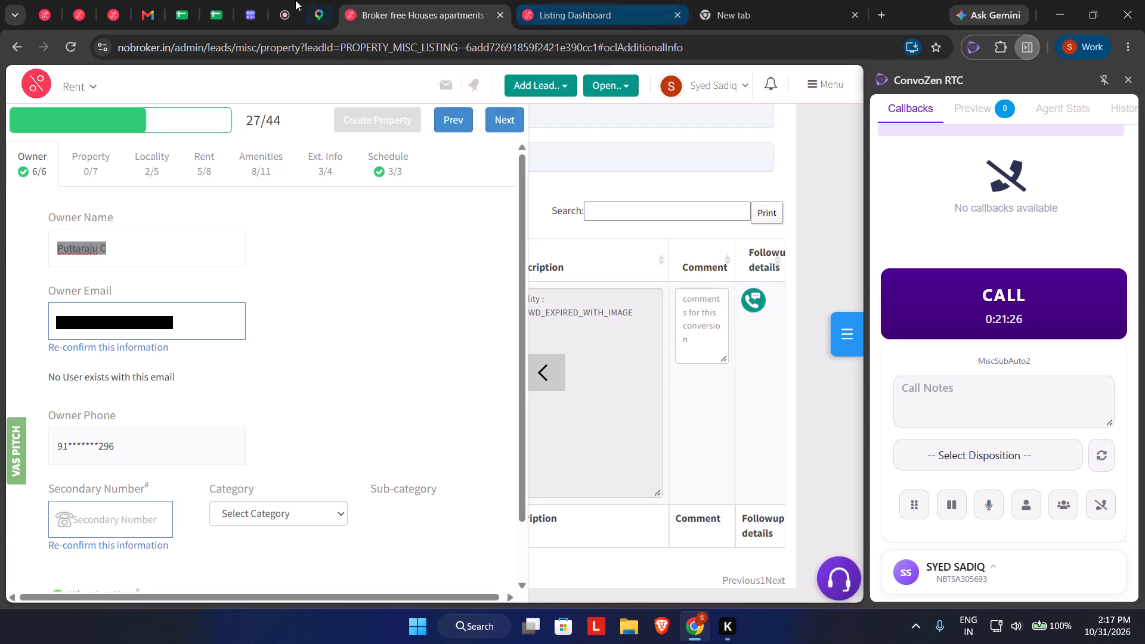
{"action": "left_click", "coordinate": [209, 0]}
{"action": "left_click", "coordinate": [173, 0]}
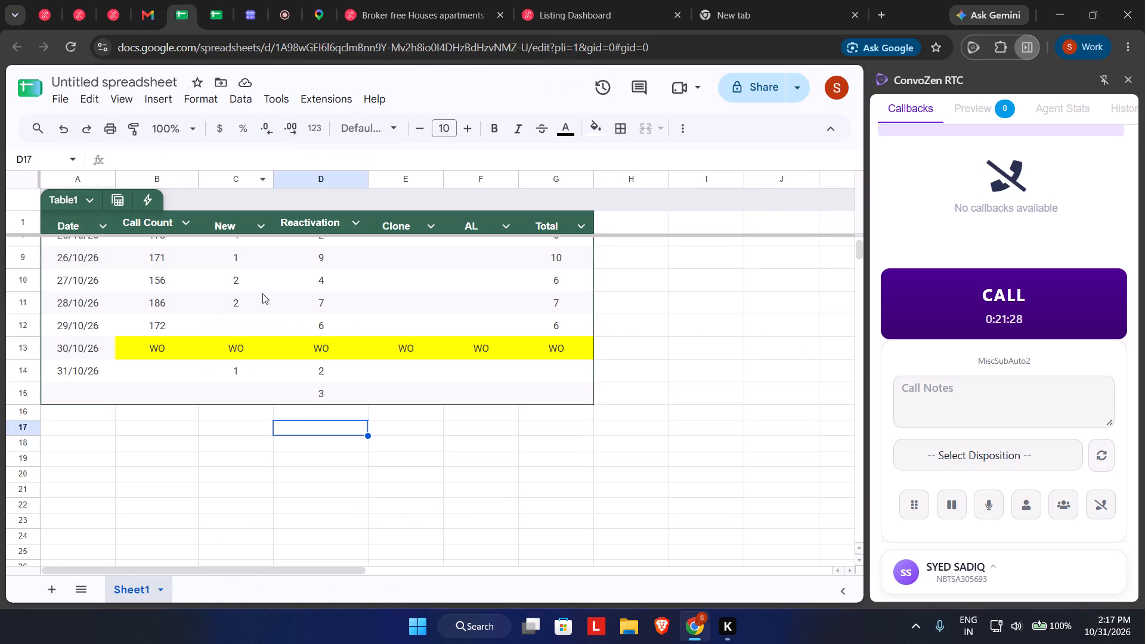
{"action": "left_click", "coordinate": [178, 475]}
{"action": "key", "text": "ctrl+v"}
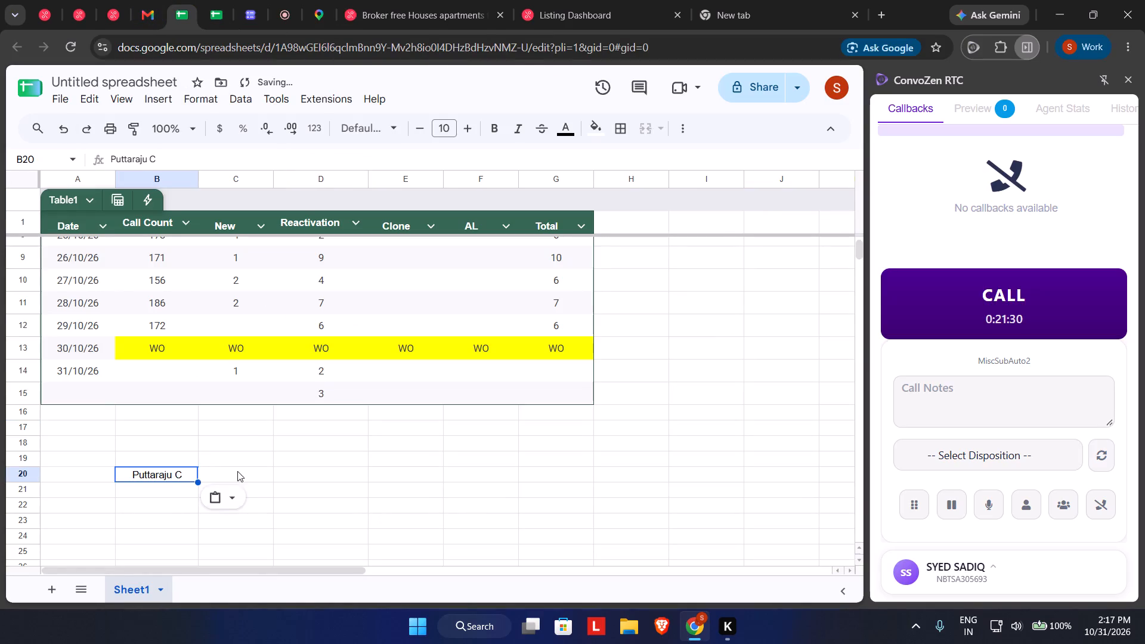
Paste the owner's email address from the clipboard history into cell C20, beside the name.
{"action": "left_click", "coordinate": [237, 471]}
{"action": "key", "text": "super+v"}
{"action": "left_click", "coordinate": [111, 273]}
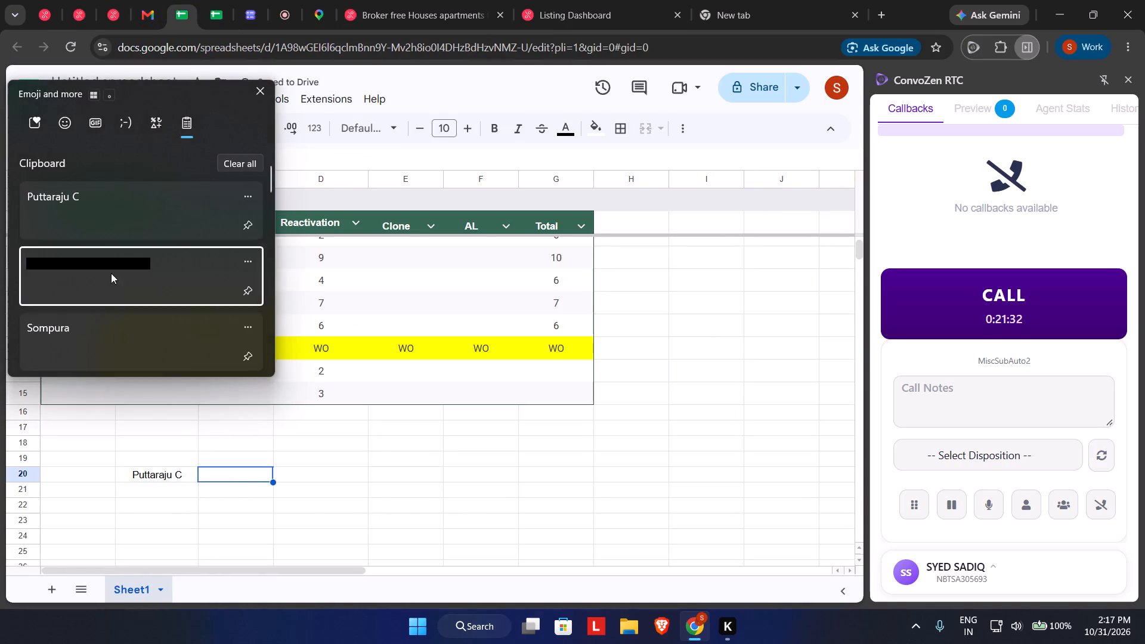
{"action": "key", "text": "ctrl+v"}
{"action": "left_click", "coordinate": [400, 487]}
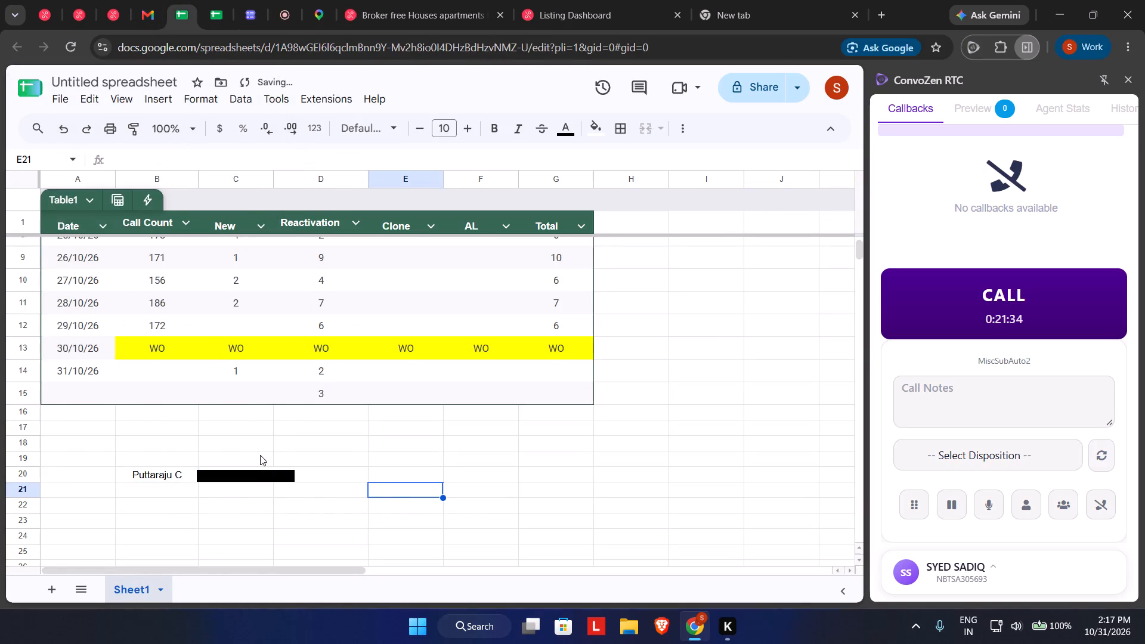
Examine the owner's plot-for-sale and 2 BHK rental listings in the Listing Dashboard.
{"action": "left_click", "coordinate": [414, 0]}
{"action": "left_click", "coordinate": [569, 0]}
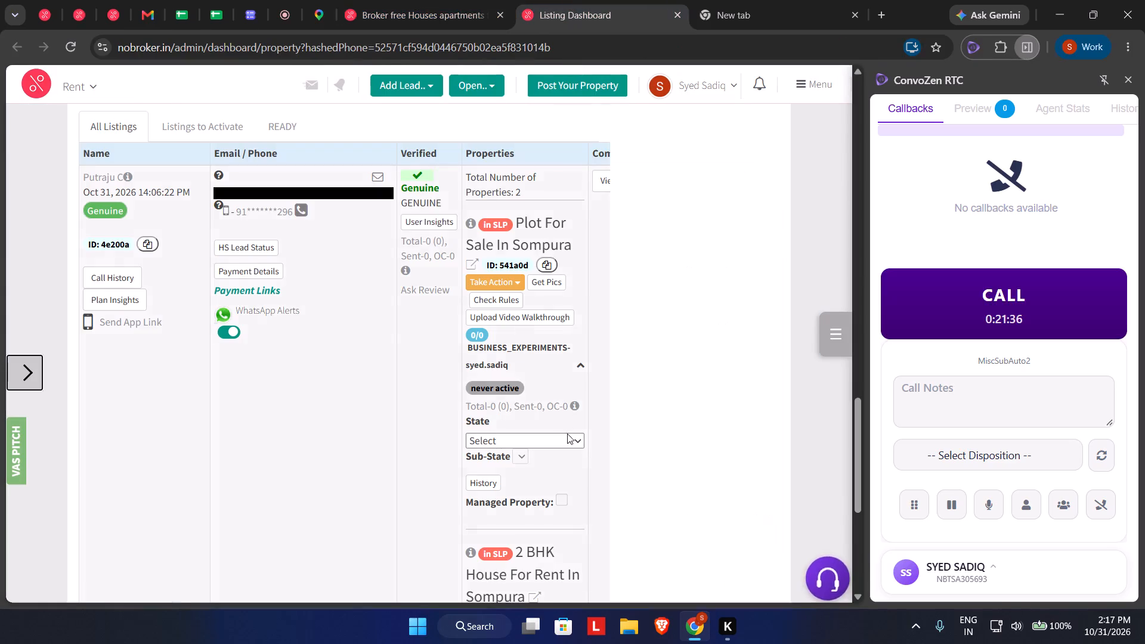
{"action": "scroll", "coordinate": [593, 451], "scroll_direction": "down", "scroll_amount": 2}
{"action": "left_click", "coordinate": [691, 410]}
{"action": "scroll", "coordinate": [352, 358], "scroll_direction": "up", "scroll_amount": 5}
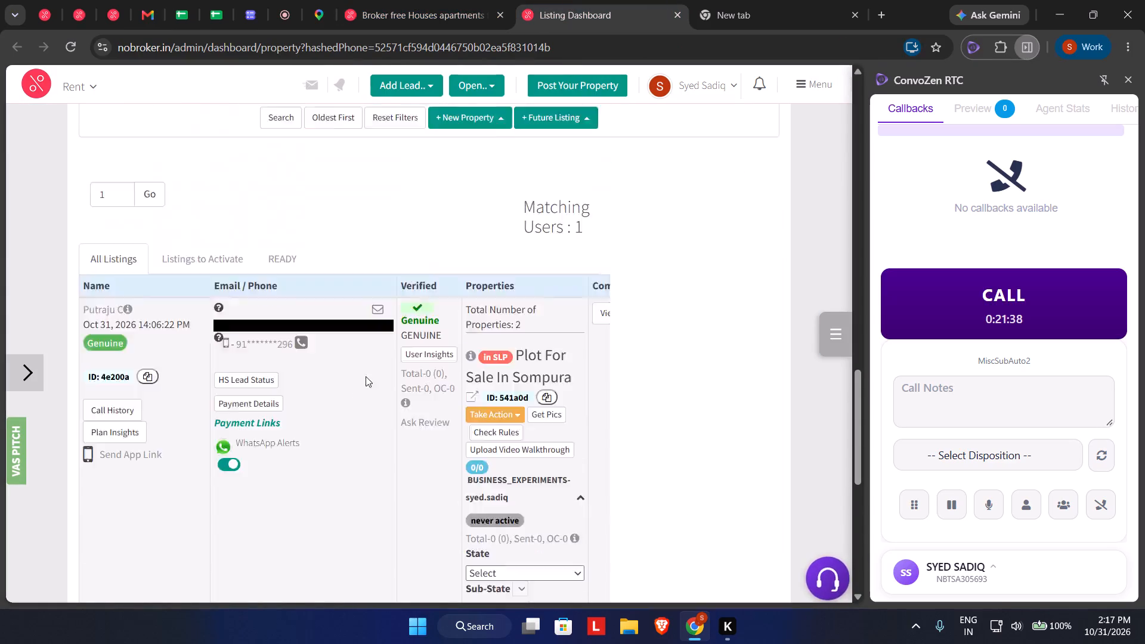
{"action": "scroll", "coordinate": [410, 380], "scroll_direction": "down", "scroll_amount": 8}
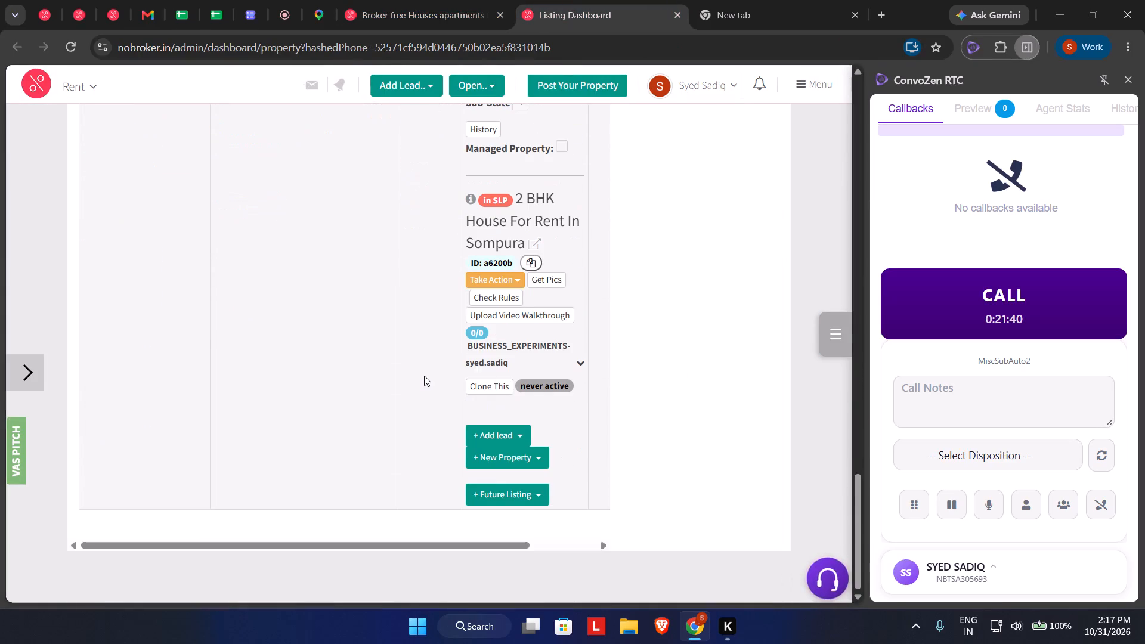
{"action": "scroll", "coordinate": [424, 375], "scroll_direction": "up", "scroll_amount": 6}
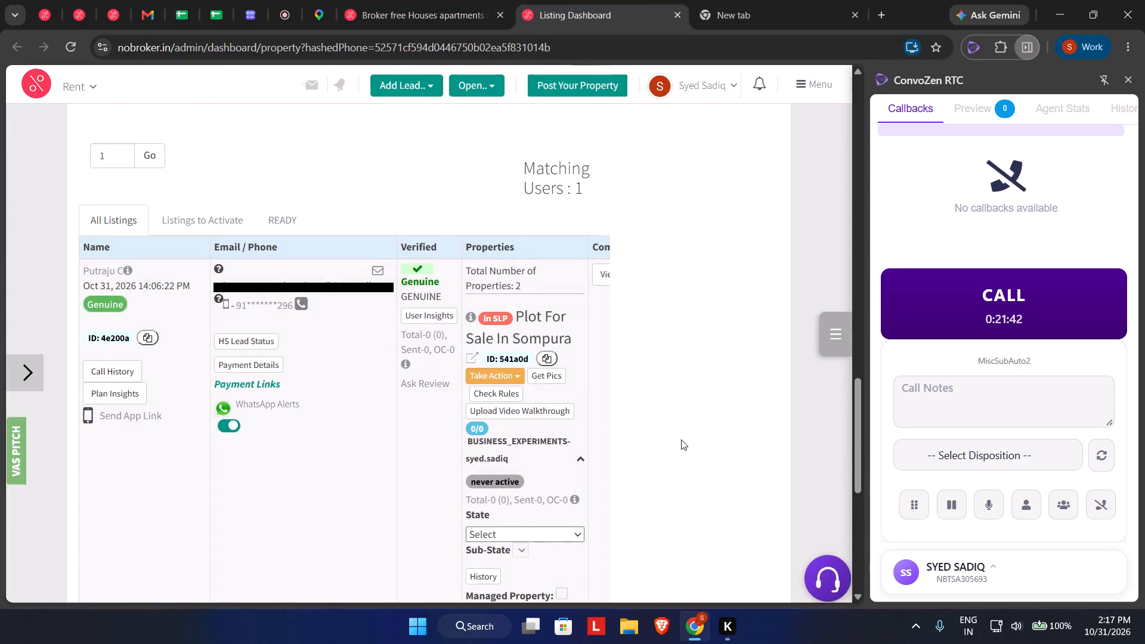
Collapse the plot-for-sale listing's details and review both Sompura listings again.
{"action": "double_click", "coordinate": [584, 462]}
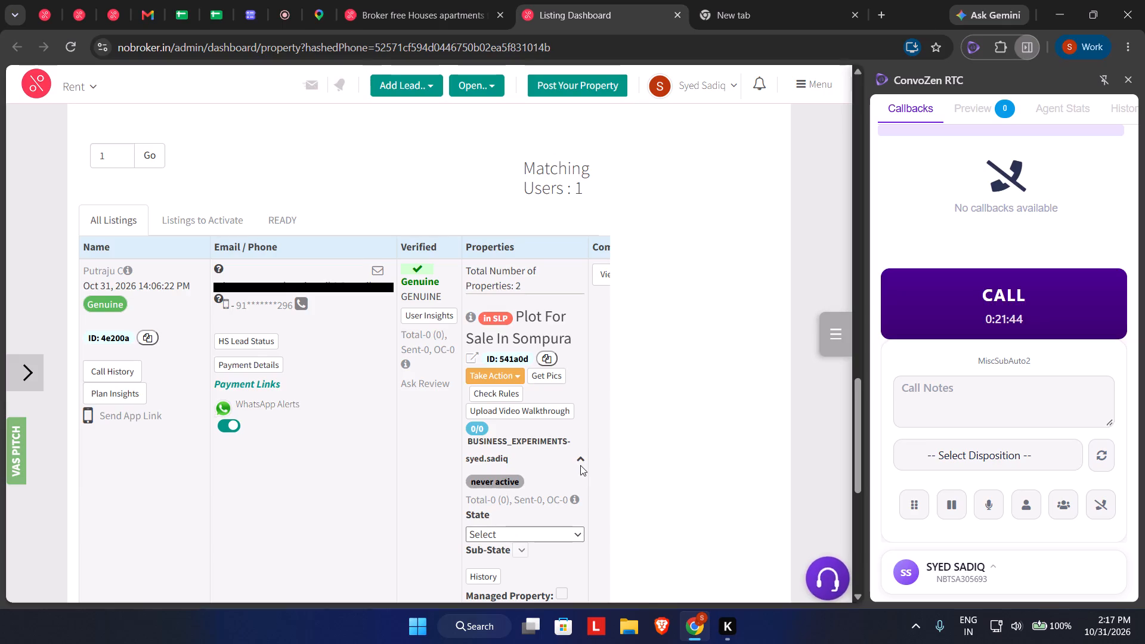
{"action": "left_click", "coordinate": [580, 457]}
{"action": "scroll", "coordinate": [646, 414], "scroll_direction": "down", "scroll_amount": 7}
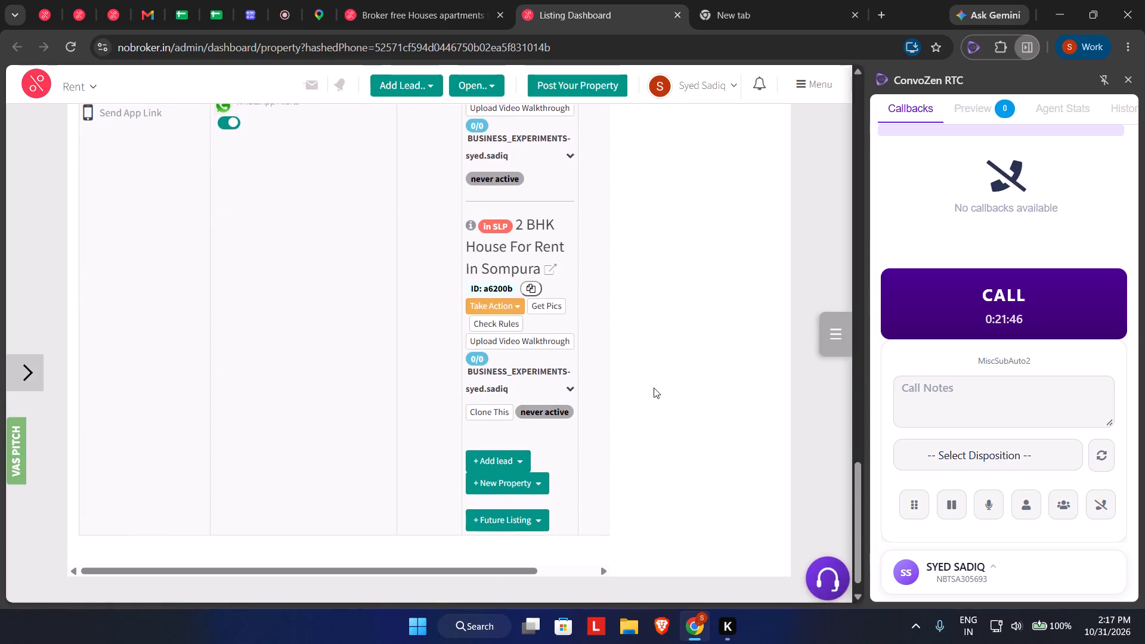
{"action": "scroll", "coordinate": [659, 382], "scroll_direction": "up", "scroll_amount": 4}
{"action": "scroll", "coordinate": [656, 302], "scroll_direction": "down", "scroll_amount": 2}
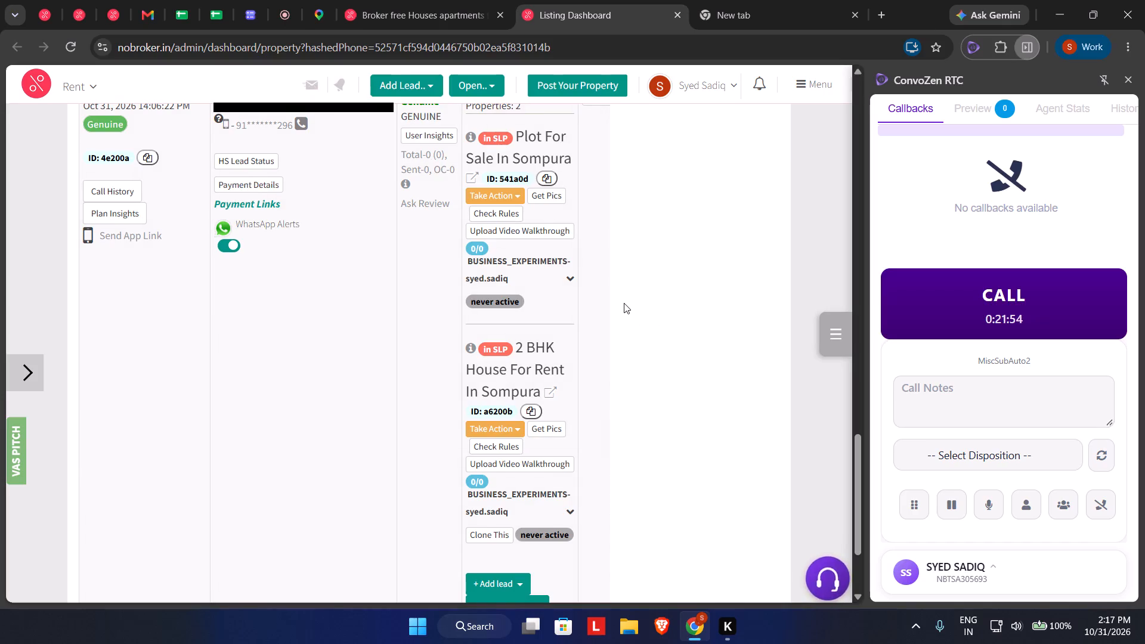
{"action": "scroll", "coordinate": [624, 303], "scroll_direction": "up", "scroll_amount": 2}
{"action": "scroll", "coordinate": [629, 297], "scroll_direction": "down", "scroll_amount": 2}
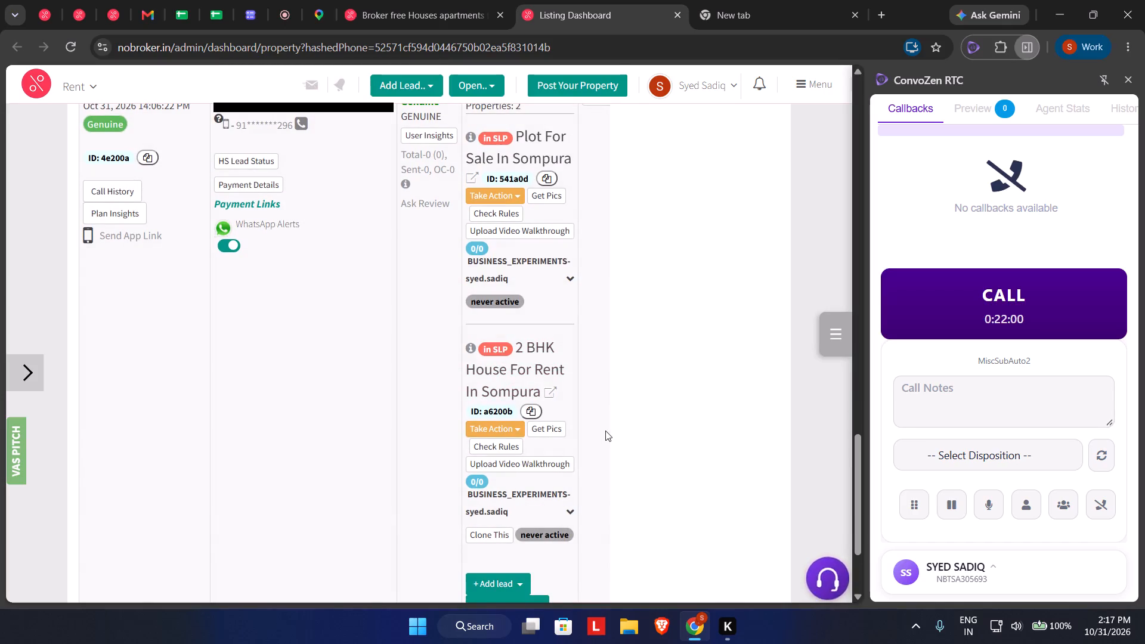
{"action": "scroll", "coordinate": [694, 363], "scroll_direction": "down", "scroll_amount": 2}
{"action": "scroll", "coordinate": [694, 363], "scroll_direction": "up", "scroll_amount": 2}
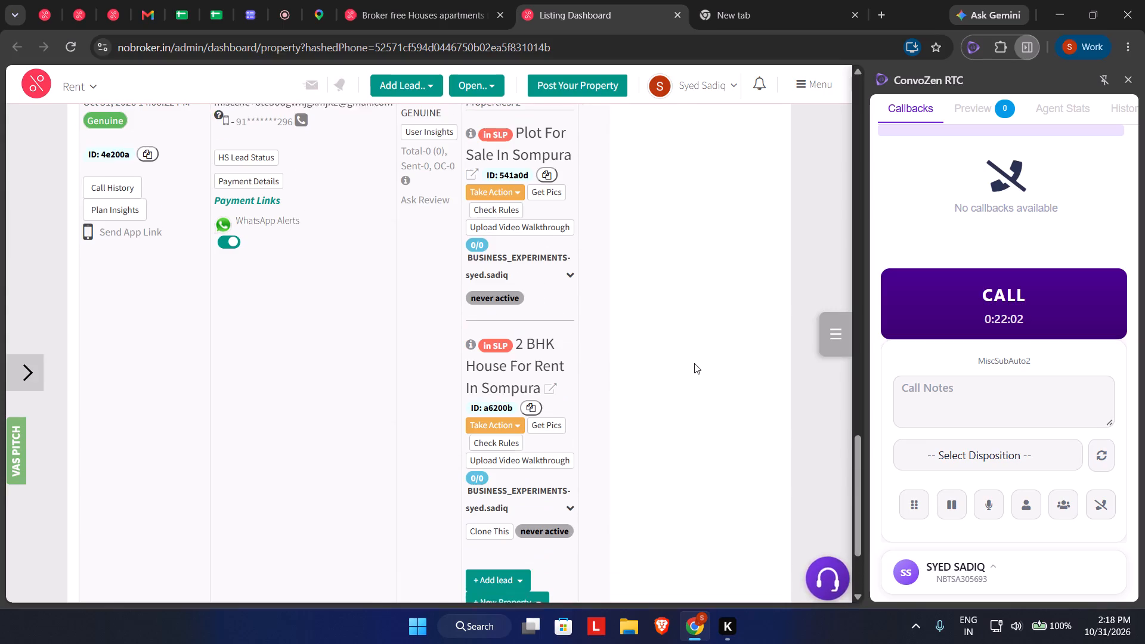
Examine the owner's Sompura entries in the Listing Dashboard, consulting the closing-call questions in the Outbound Call script 1 (Training) spreadsheet partway through.
{"action": "scroll", "coordinate": [694, 363], "scroll_direction": "up", "scroll_amount": 5}
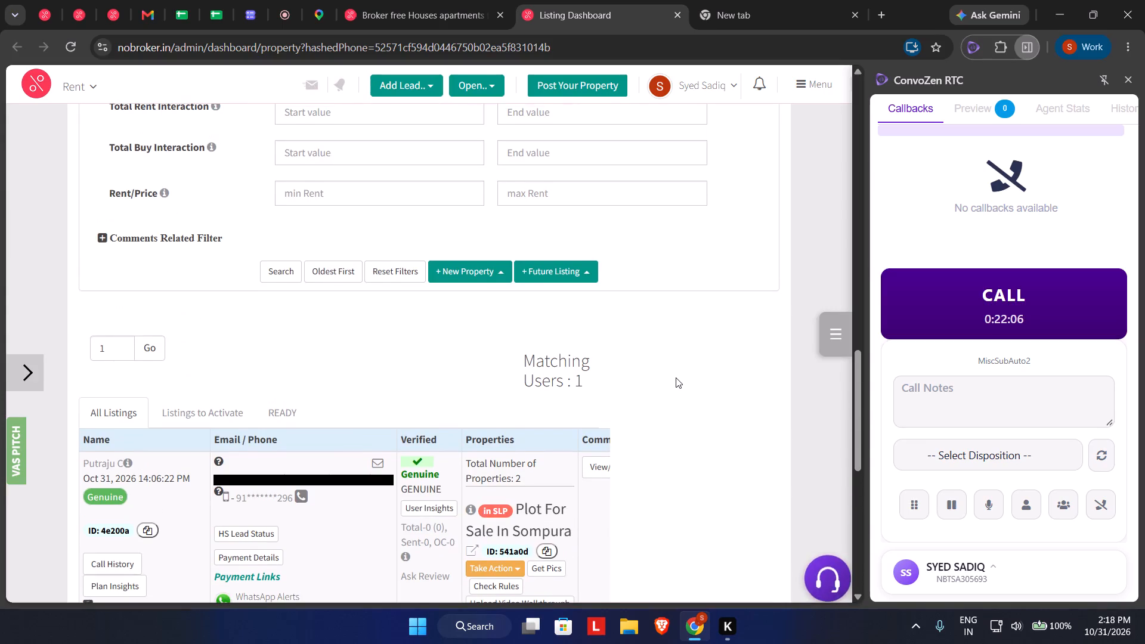
{"action": "scroll", "coordinate": [676, 377], "scroll_direction": "down", "scroll_amount": 1}
{"action": "scroll", "coordinate": [591, 382], "scroll_direction": "down", "scroll_amount": 2}
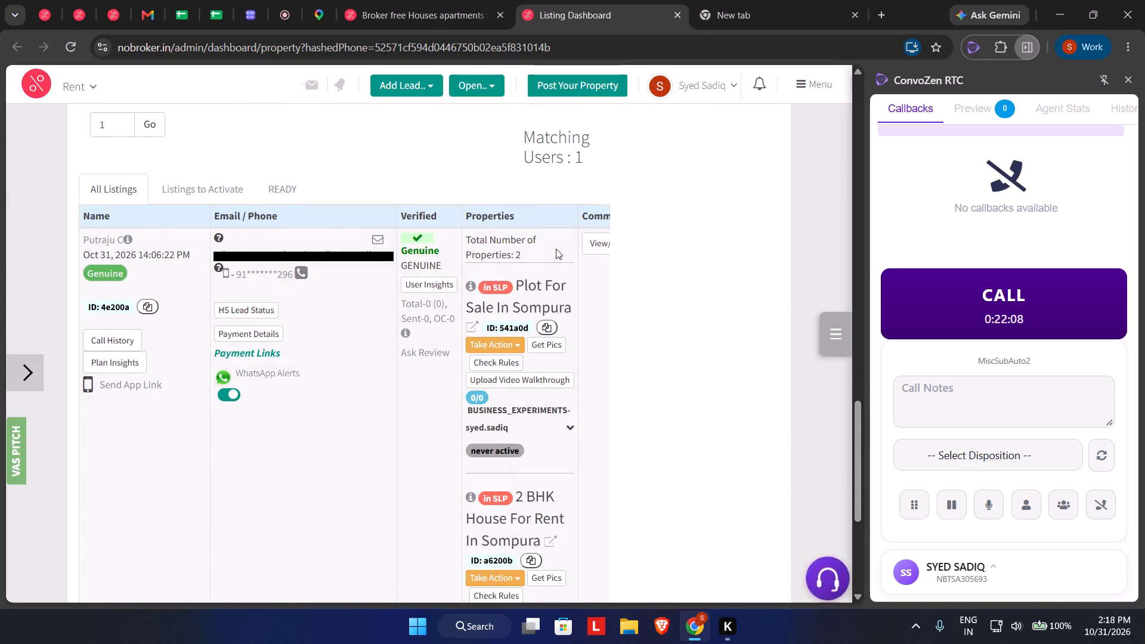
{"action": "left_click", "coordinate": [392, 0]}
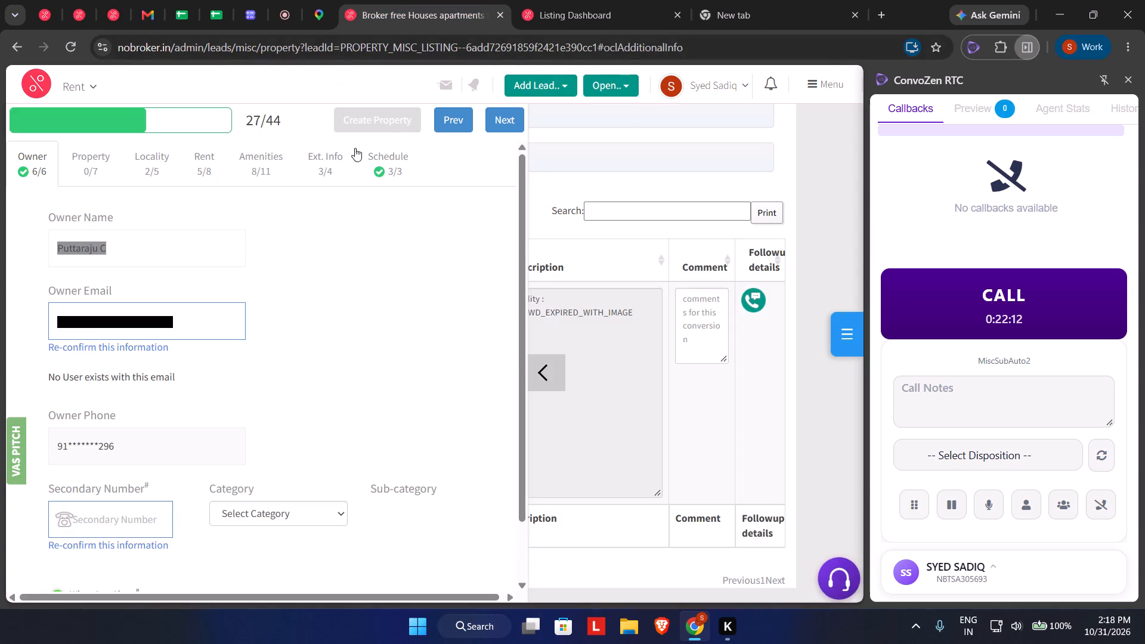
{"action": "left_click", "coordinate": [209, 0]}
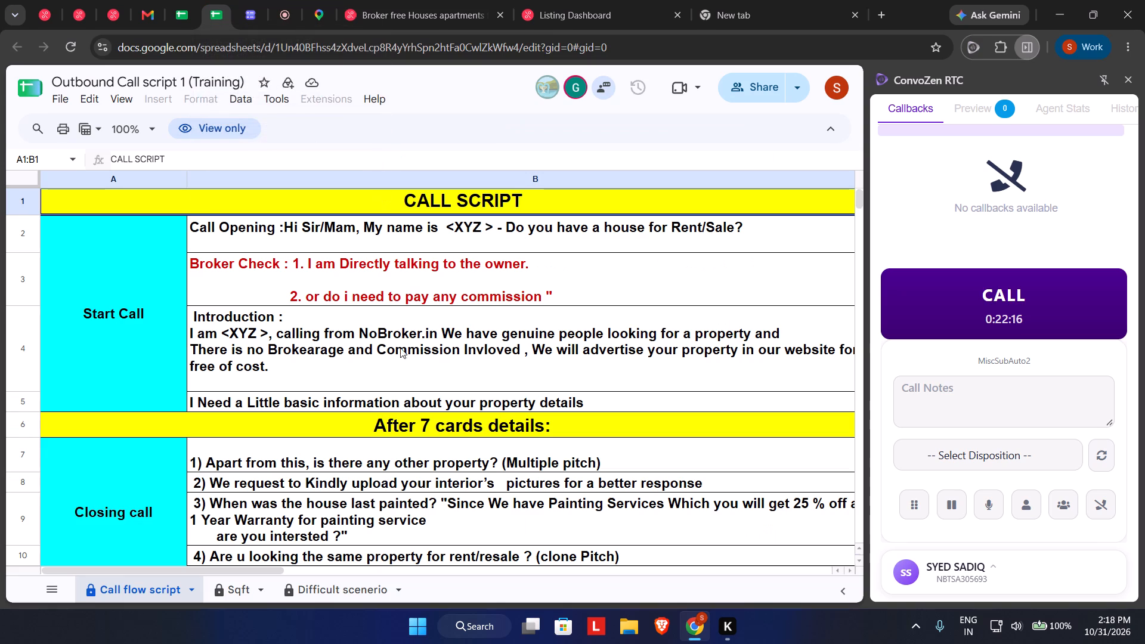
{"action": "scroll", "coordinate": [486, 388], "scroll_direction": "down", "scroll_amount": 2}
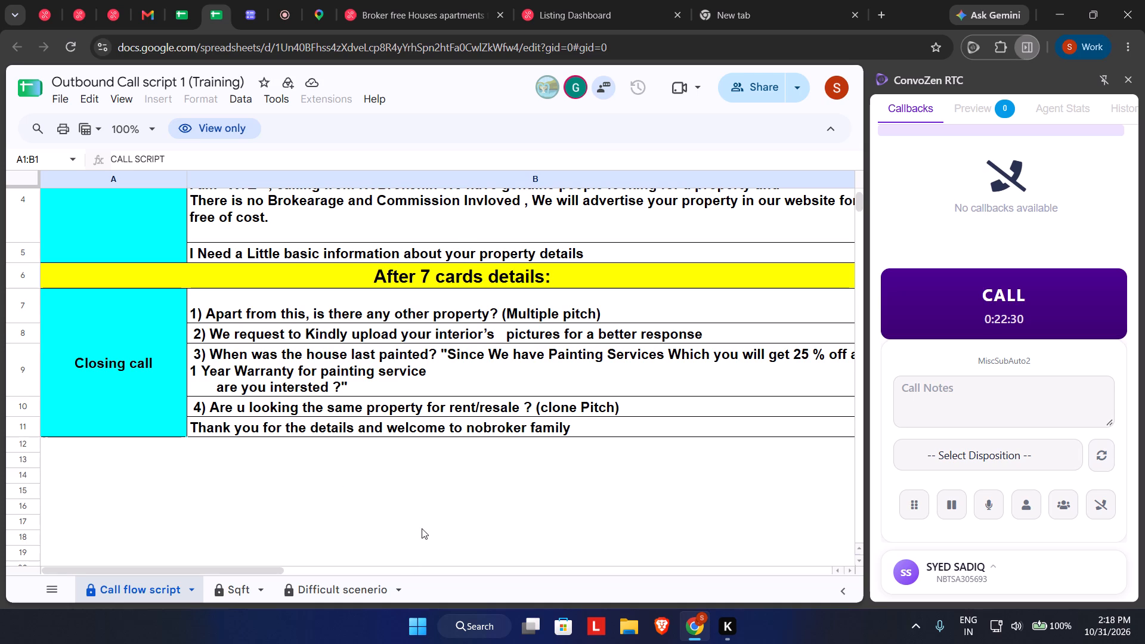
{"action": "left_click", "coordinate": [588, 0]}
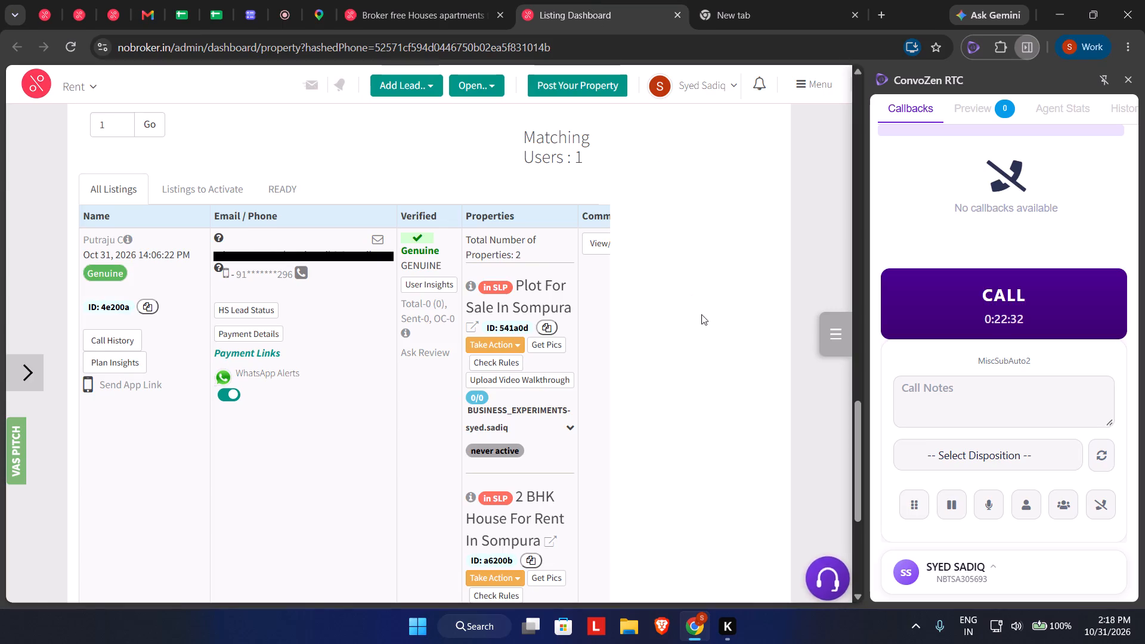
{"action": "scroll", "coordinate": [695, 324], "scroll_direction": "down", "scroll_amount": 2}
{"action": "scroll", "coordinate": [701, 316], "scroll_direction": "up", "scroll_amount": 1}
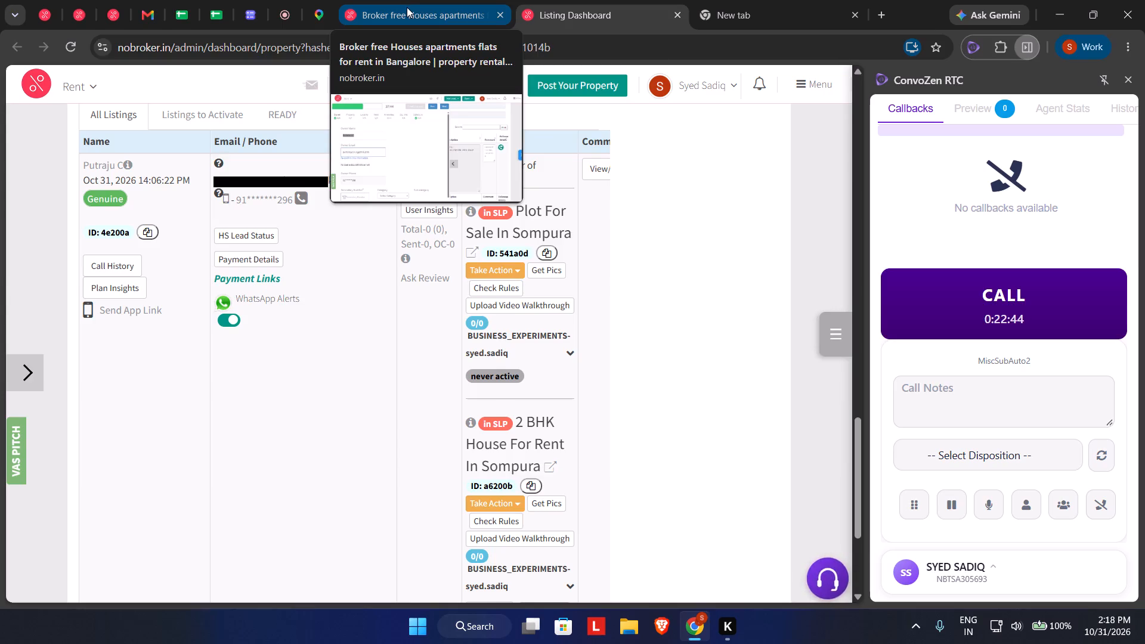
{"action": "scroll", "coordinate": [570, 327], "scroll_direction": "down", "scroll_amount": 1}
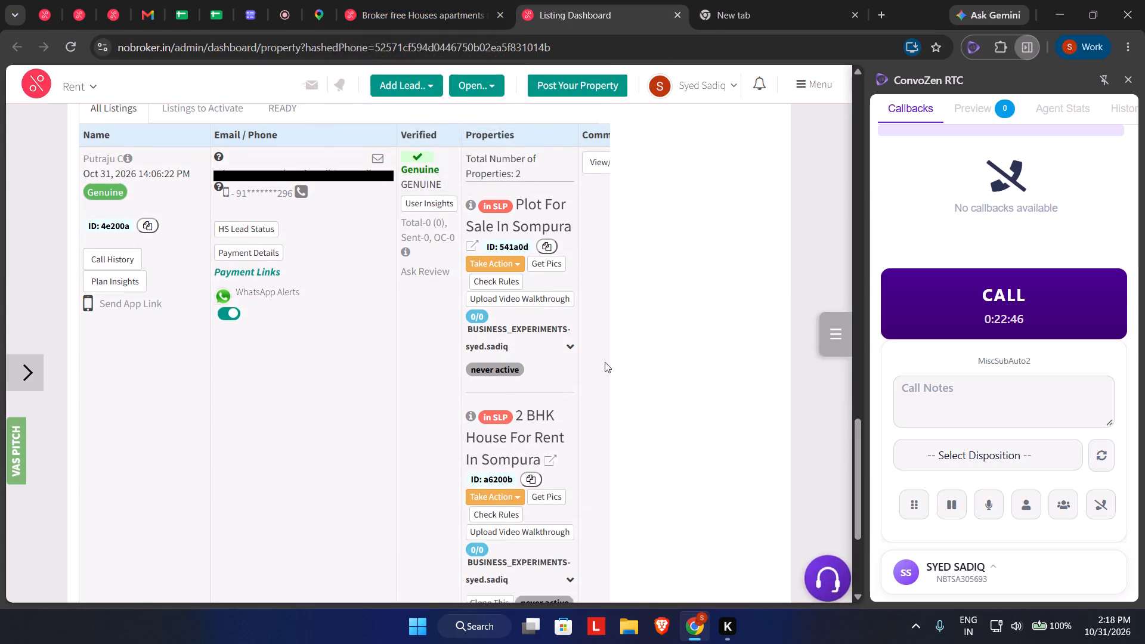
Set the call's disposition to Click Calling with Converted at level 2, and open the level 3 disposition choices.
{"action": "left_click", "coordinate": [966, 451]}
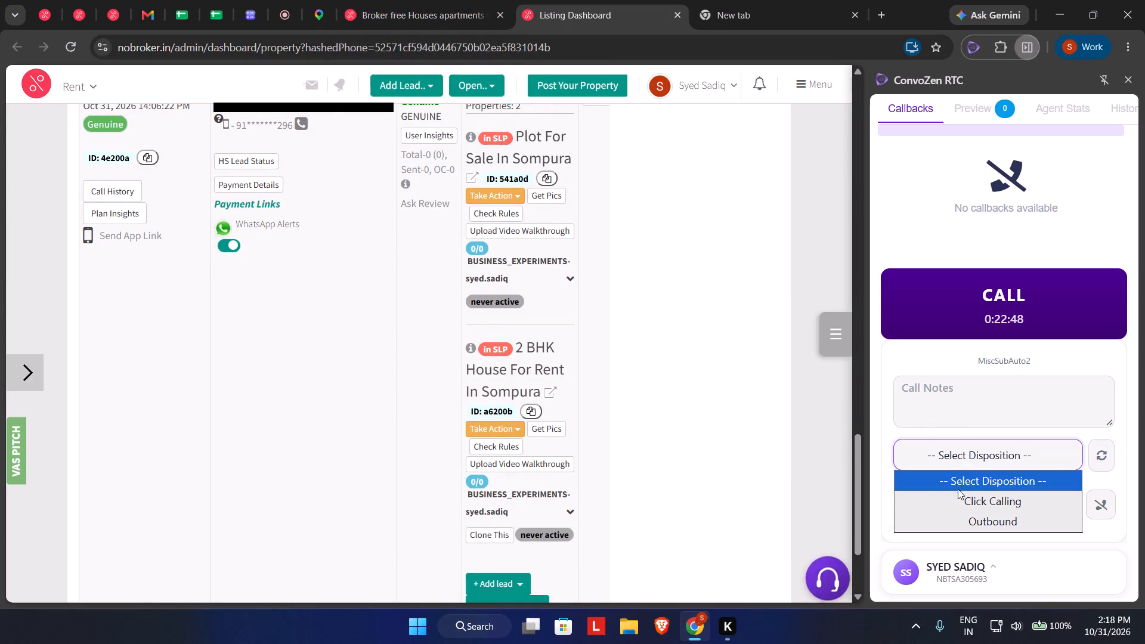
{"action": "left_click", "coordinate": [955, 499]}
{"action": "left_click", "coordinate": [966, 462]}
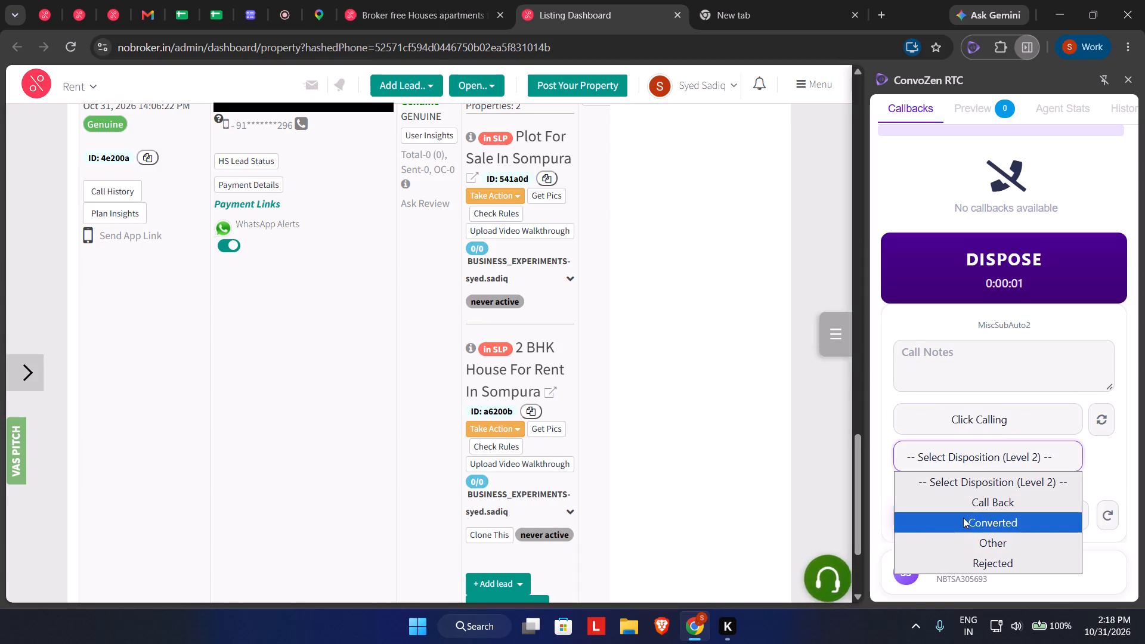
{"action": "left_click", "coordinate": [963, 518]}
{"action": "left_click", "coordinate": [974, 457]}
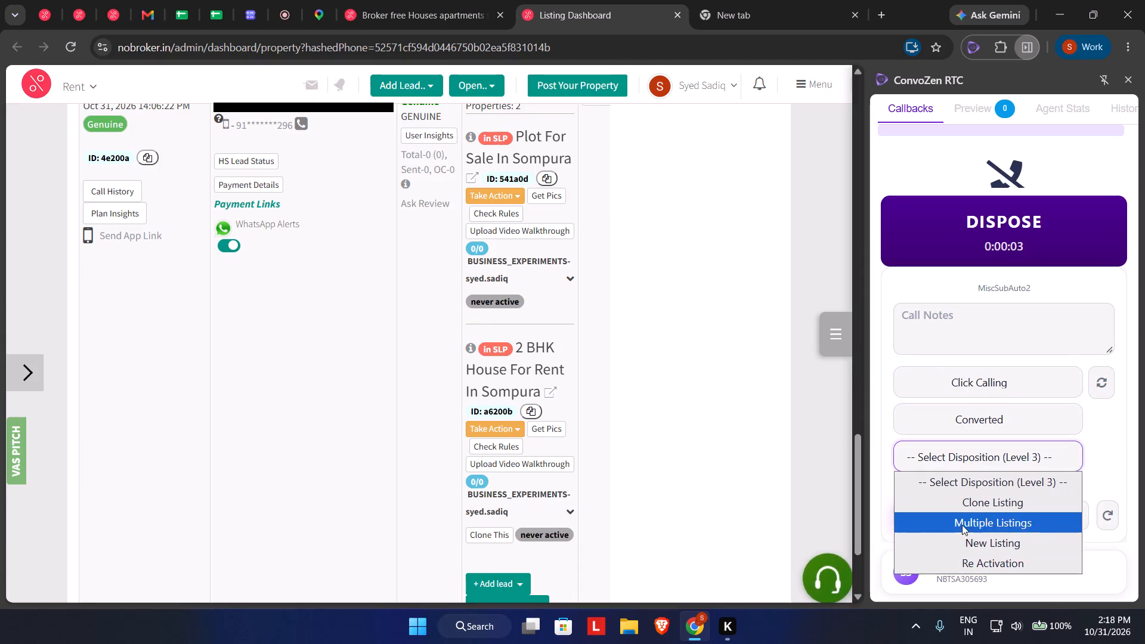
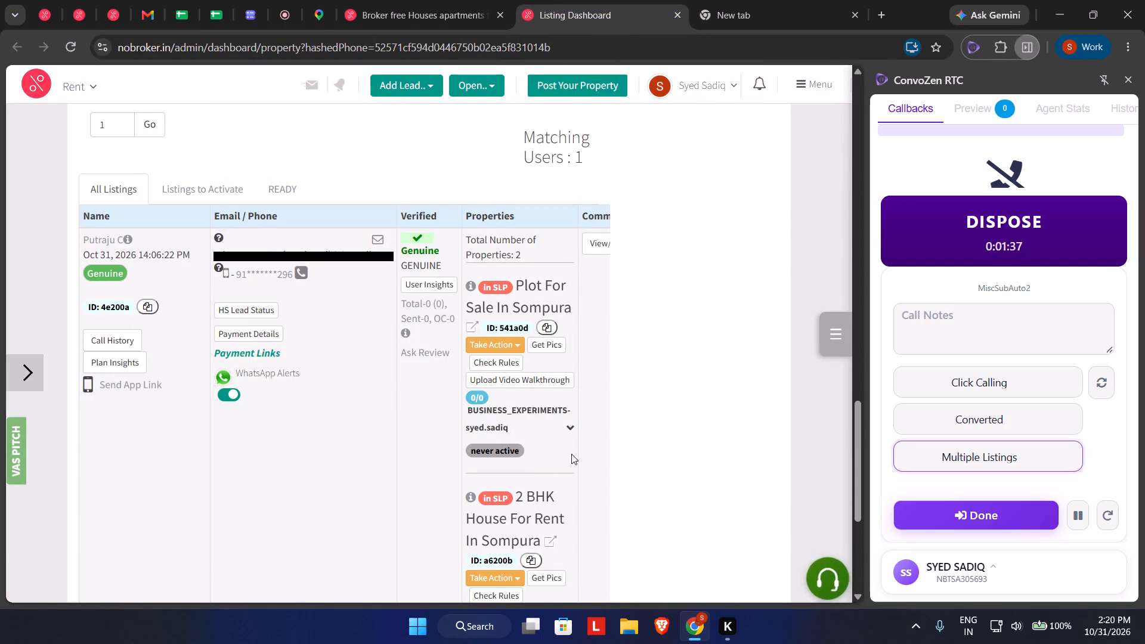
Reload the Listing Dashboard and review the owner's two Sompura listings.
{"action": "scroll", "coordinate": [571, 438], "scroll_direction": "down", "scroll_amount": 1}
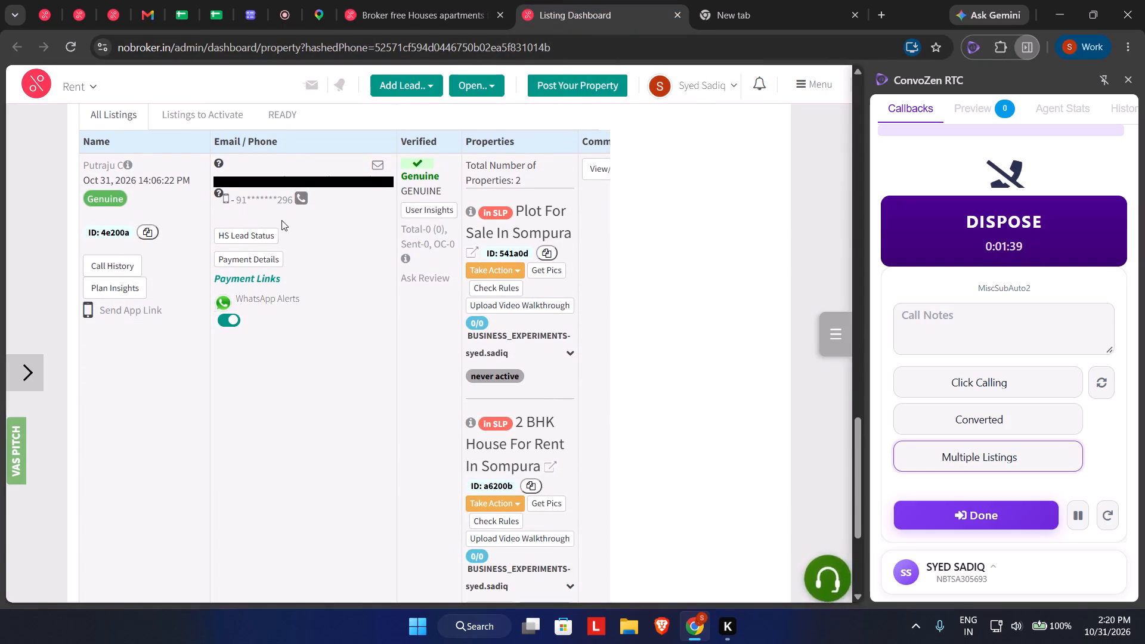
{"action": "scroll", "coordinate": [351, 416], "scroll_direction": "down", "scroll_amount": 3}
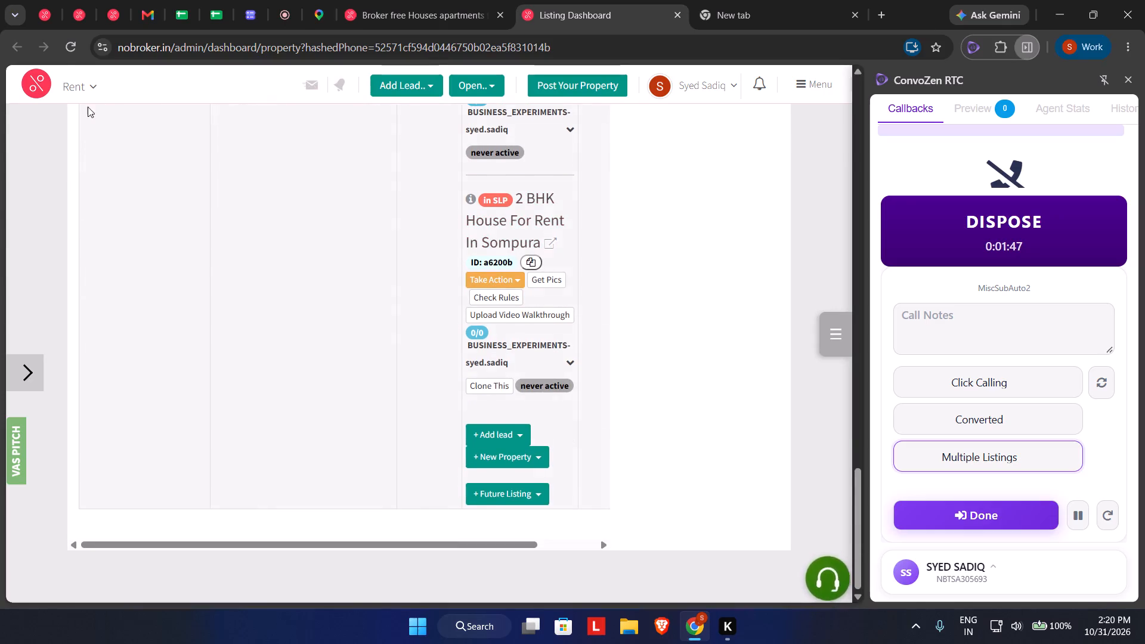
{"action": "double_click", "coordinate": [66, 54]}
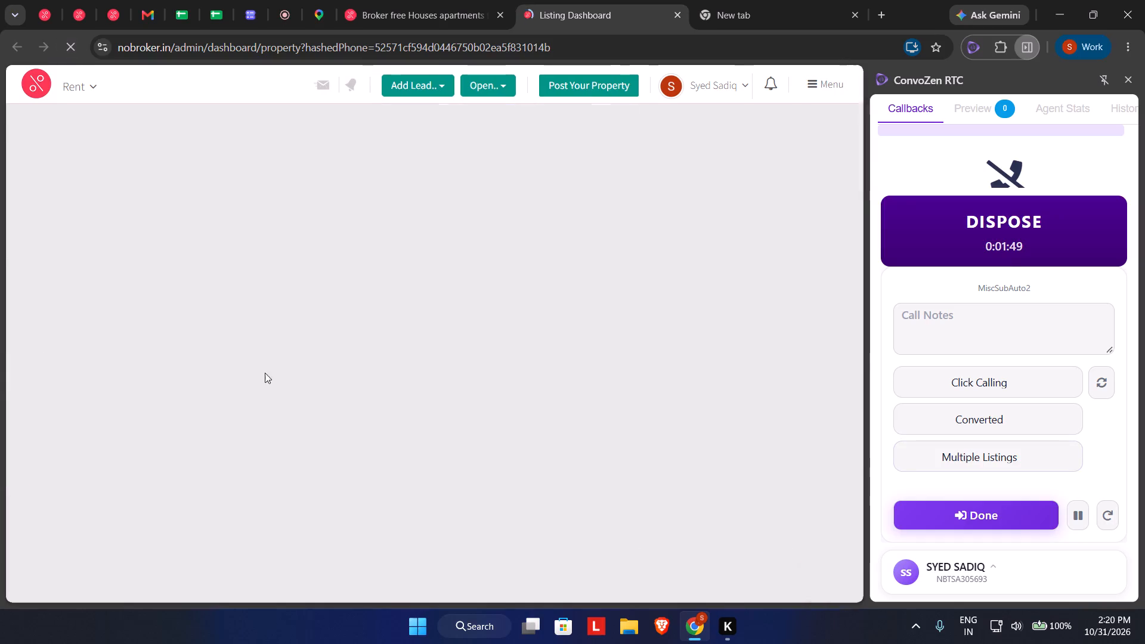
{"action": "scroll", "coordinate": [283, 372], "scroll_direction": "up", "scroll_amount": 2}
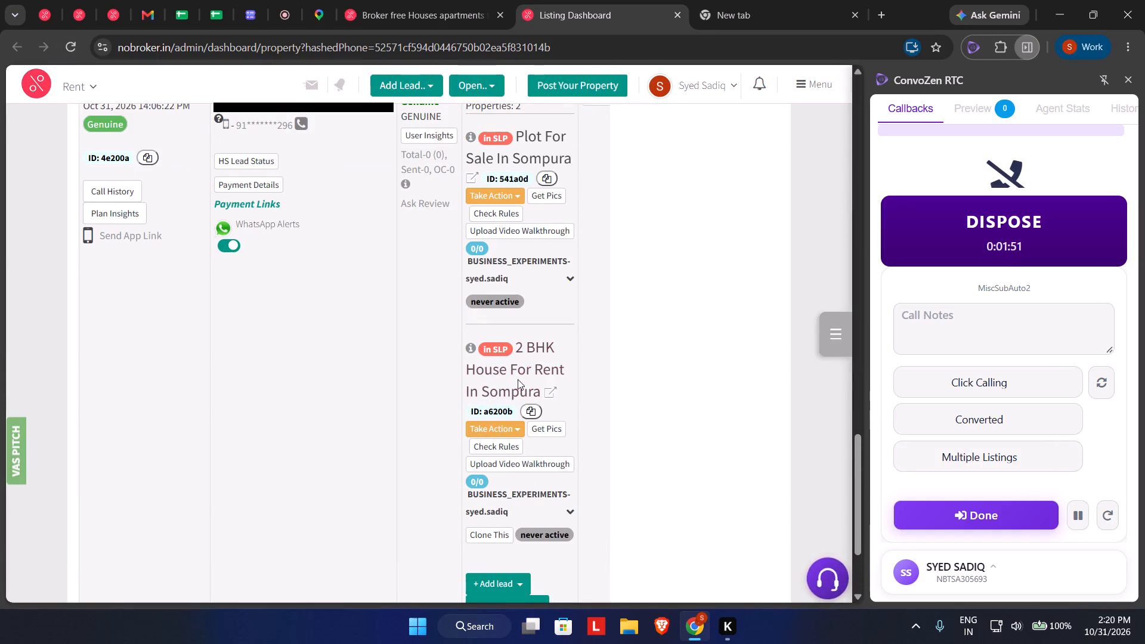
Open the 2 BHK house for rent in Sompura, check its owner and rent details, and collapse the listing form.
{"action": "left_click", "coordinate": [509, 373]}
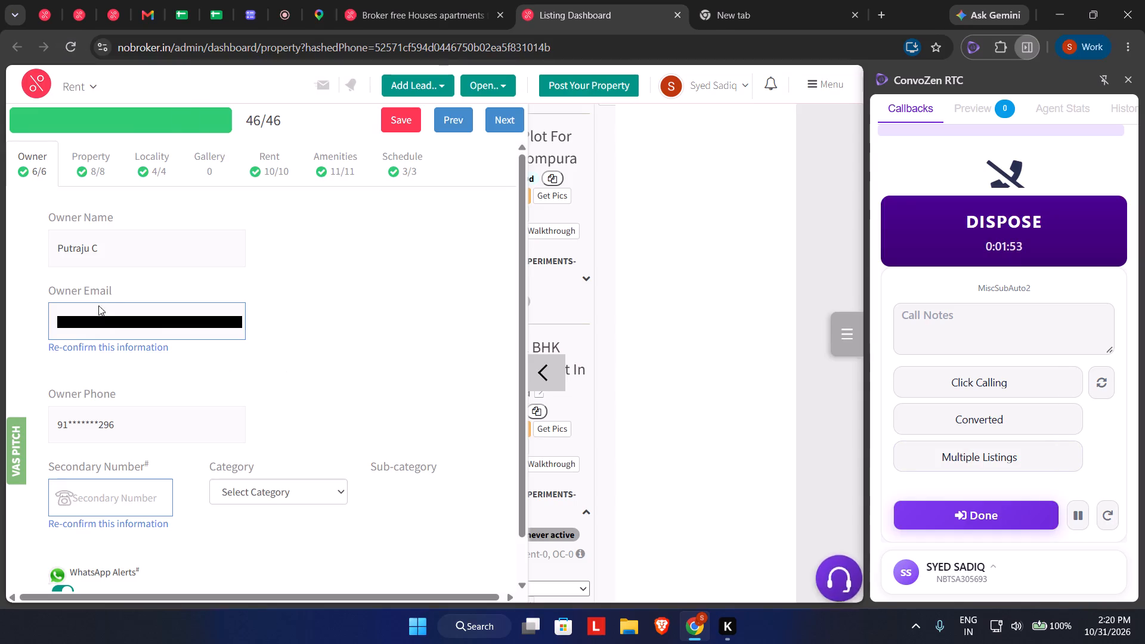
{"action": "triple_click", "coordinate": [116, 320]}
{"action": "left_click", "coordinate": [117, 320]}
{"action": "left_click", "coordinate": [173, 317]}
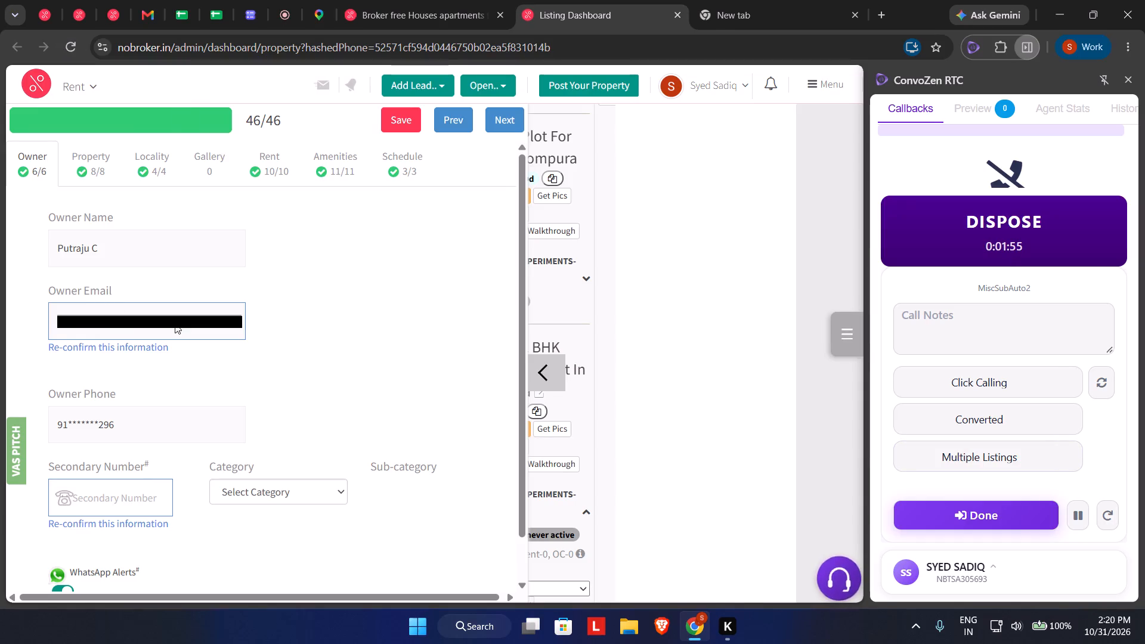
{"action": "left_click", "coordinate": [117, 250]}
{"action": "double_click", "coordinate": [94, 250]}
{"action": "left_click", "coordinate": [84, 250]}
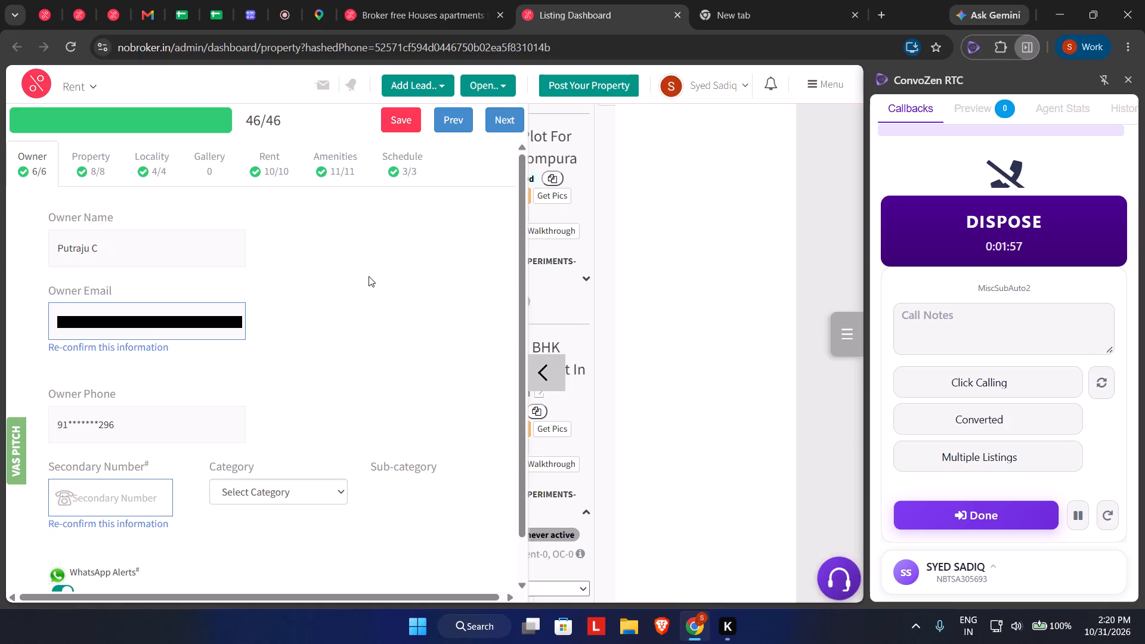
{"action": "left_click", "coordinate": [296, 172]}
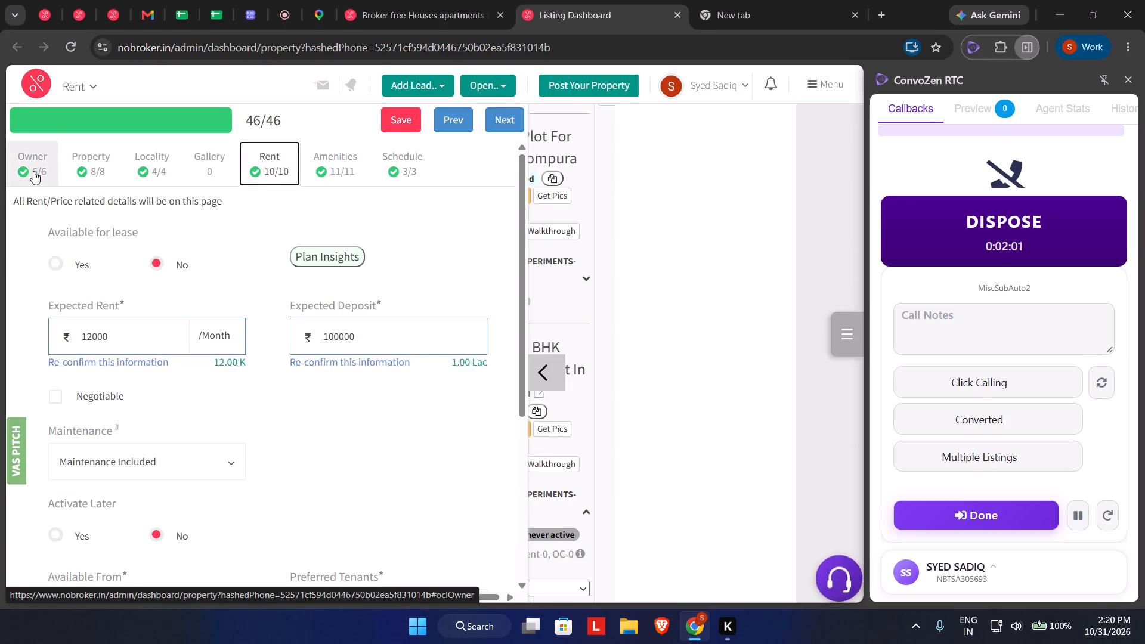
{"action": "left_click", "coordinate": [33, 171]}
{"action": "left_click", "coordinate": [138, 322]}
{"action": "left_click", "coordinate": [537, 370]}
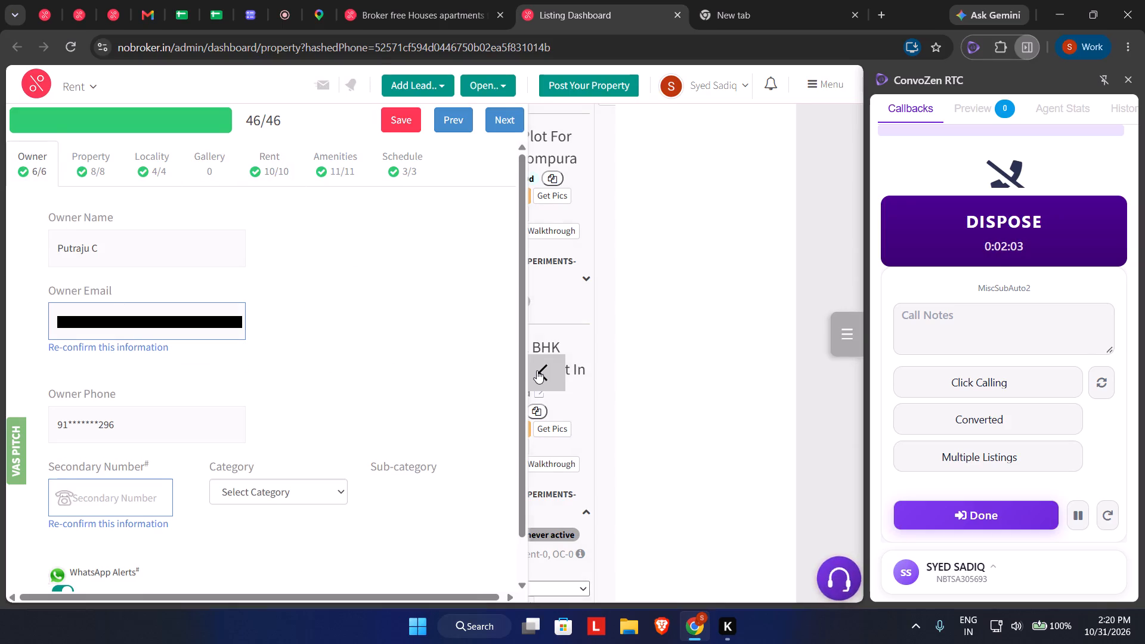
{"action": "scroll", "coordinate": [323, 357], "scroll_direction": "up", "scroll_amount": 2}
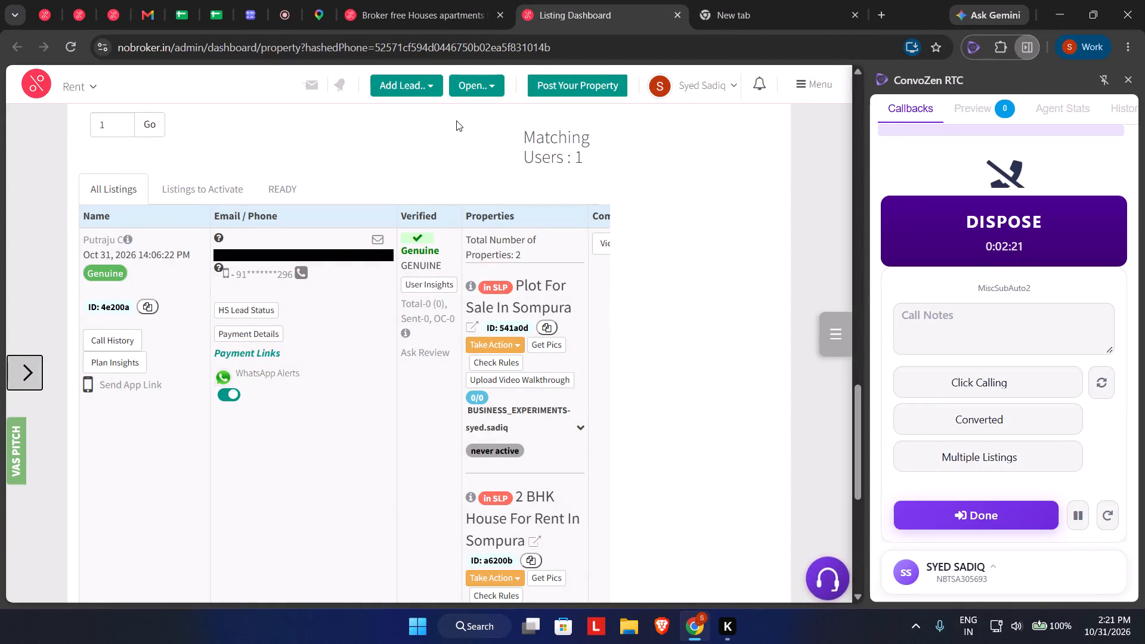
On the owner's misc lead page, collapse the listing form and move the lead's state through In Progress to Converted.
{"action": "left_click", "coordinate": [419, 0]}
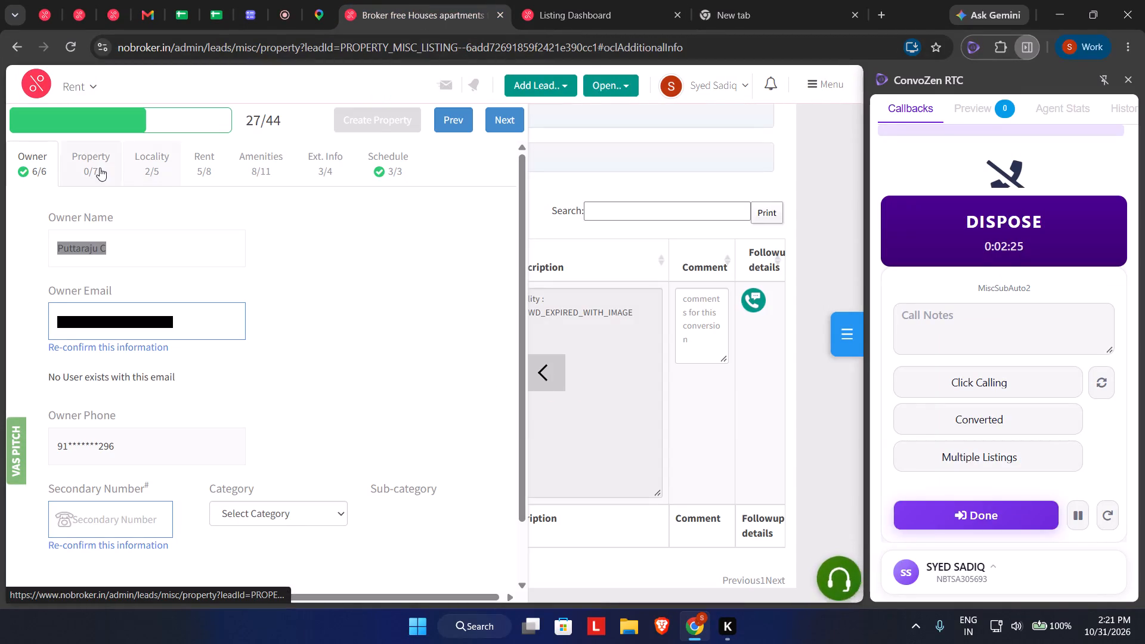
{"action": "double_click", "coordinate": [547, 370]}
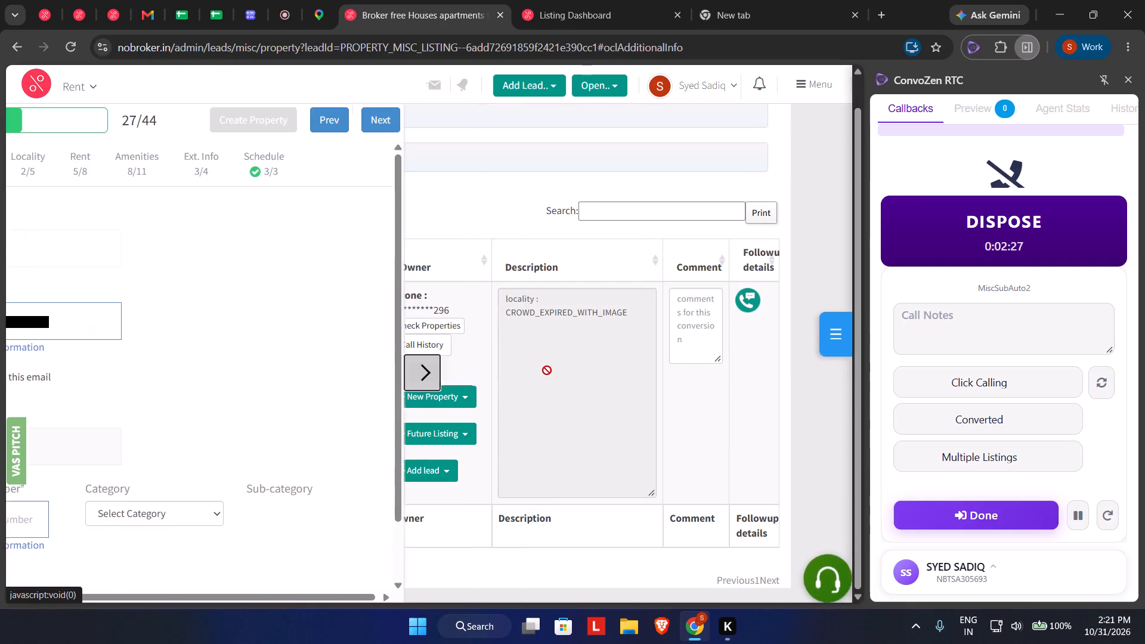
{"action": "left_click", "coordinate": [338, 357]}
{"action": "left_click", "coordinate": [348, 391]}
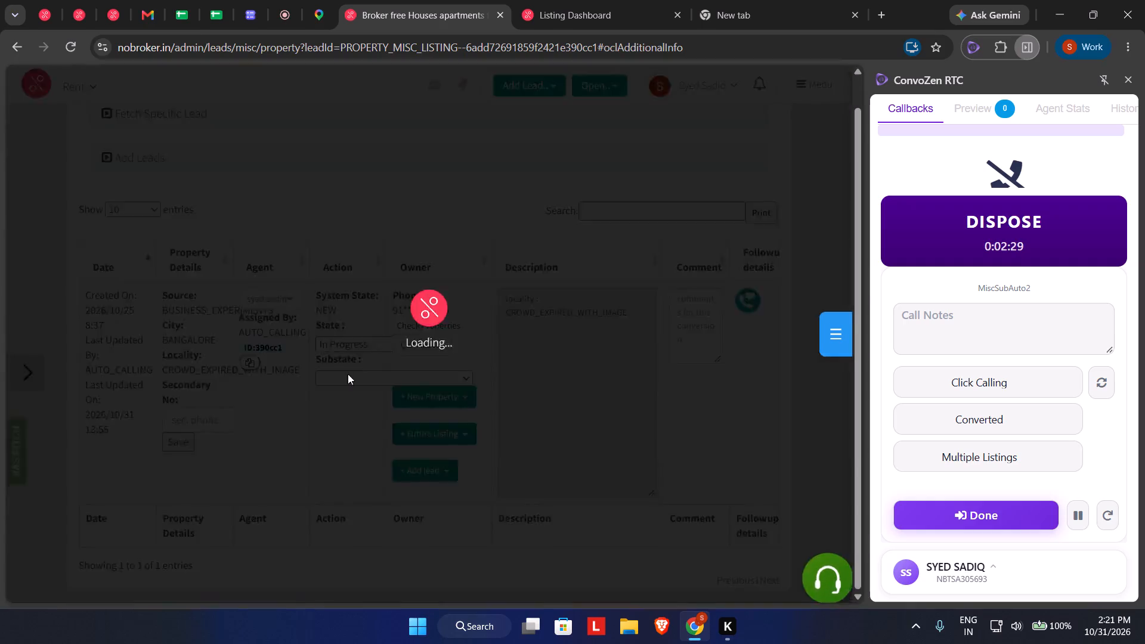
{"action": "left_click", "coordinate": [348, 346]}
{"action": "left_click", "coordinate": [354, 361]}
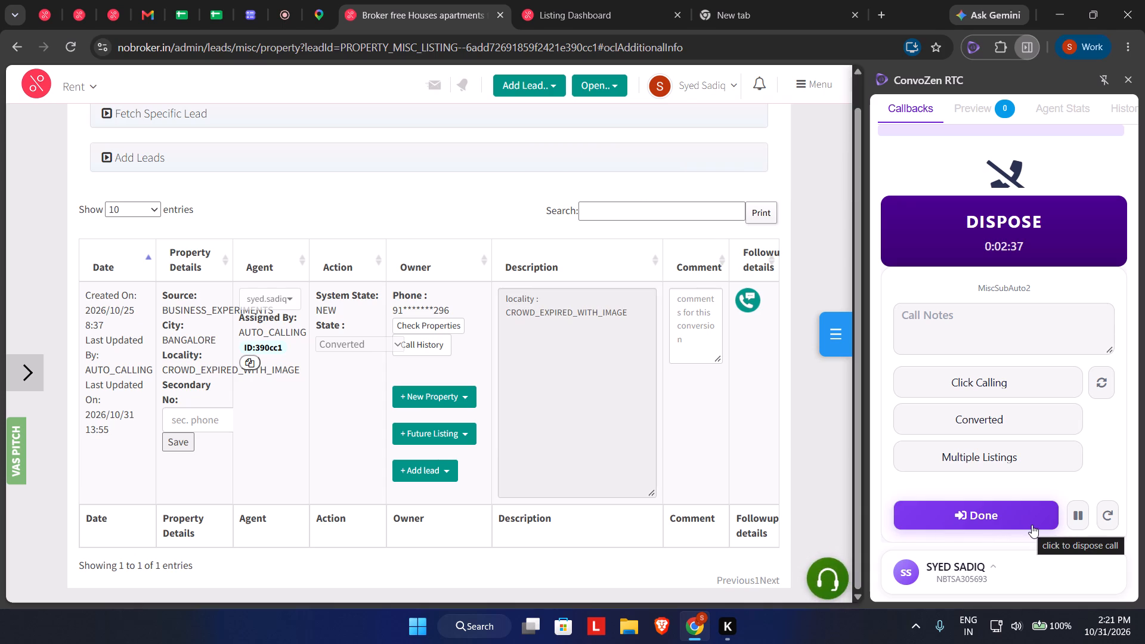
Dispose the call as Click Calling, Converted, Multiple Listings.
{"action": "left_click", "coordinate": [962, 512]}
Examine the status of both Sompura listings in the Listing Dashboard, reloading the page partway through.
{"action": "left_click", "coordinate": [577, 0]}
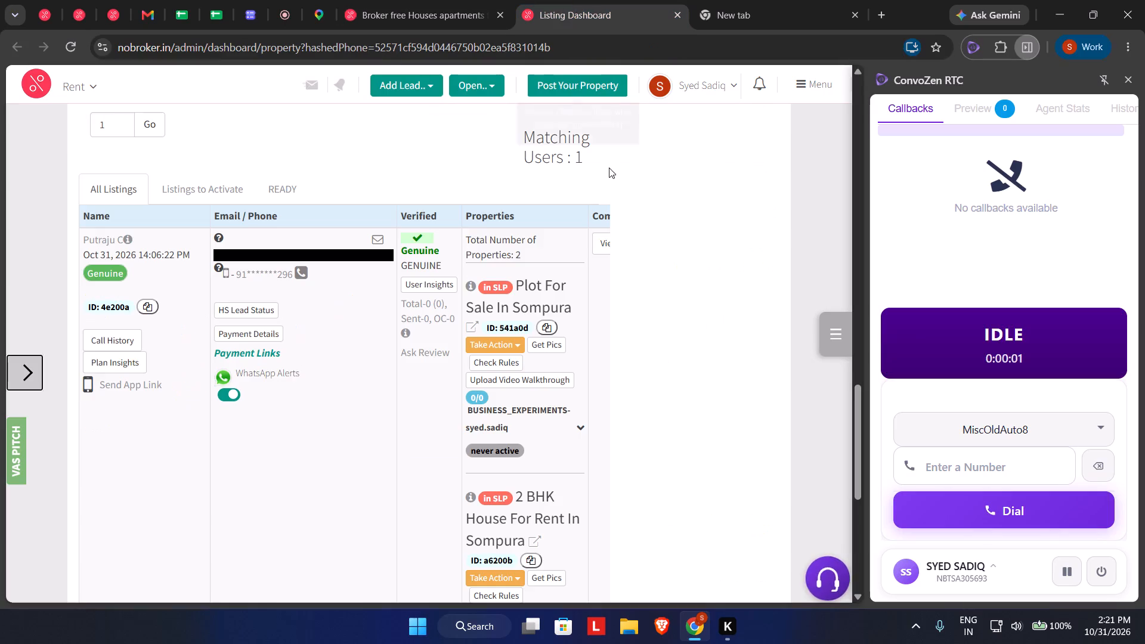
{"action": "scroll", "coordinate": [609, 364], "scroll_direction": "down", "scroll_amount": 3}
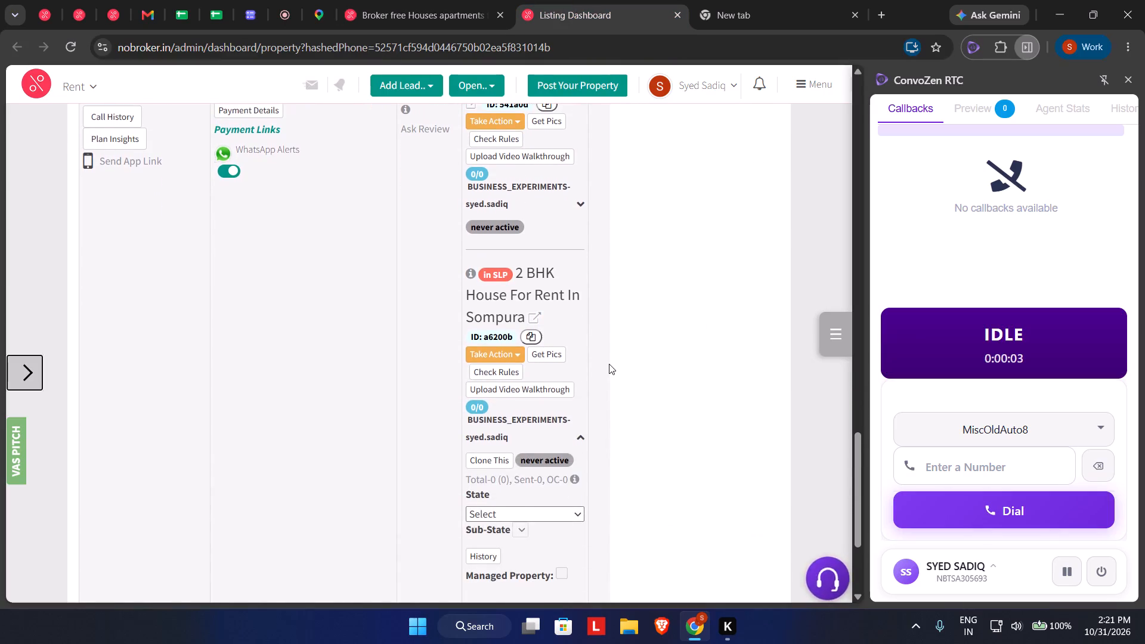
{"action": "left_click", "coordinate": [646, 398]}
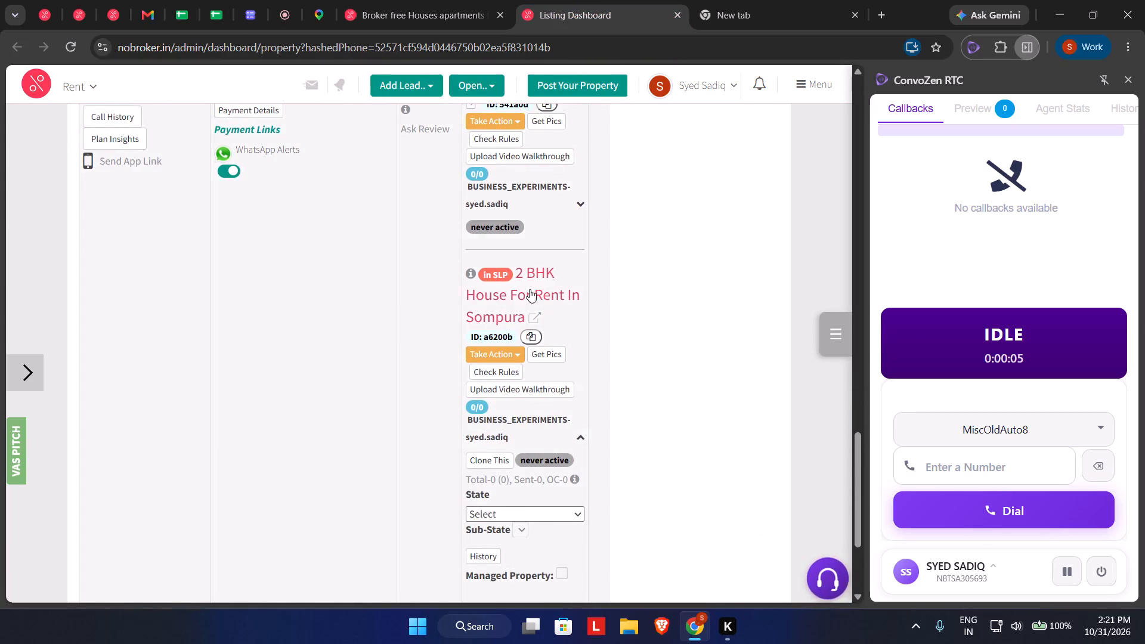
{"action": "scroll", "coordinate": [80, 286], "scroll_direction": "up", "scroll_amount": 3}
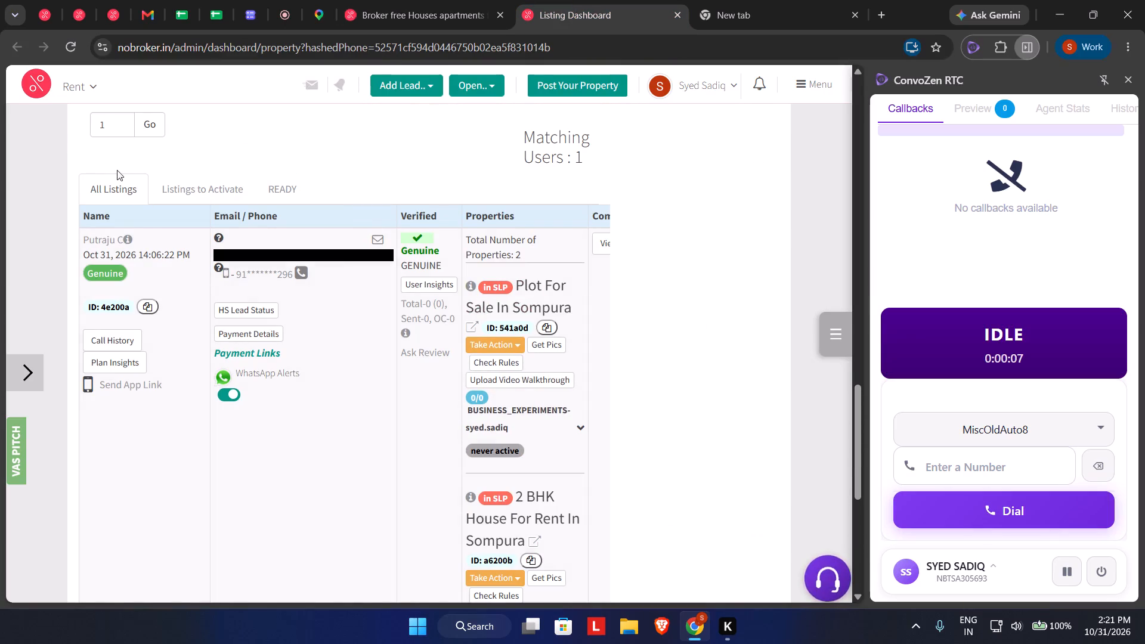
{"action": "scroll", "coordinate": [334, 342], "scroll_direction": "down", "scroll_amount": 1}
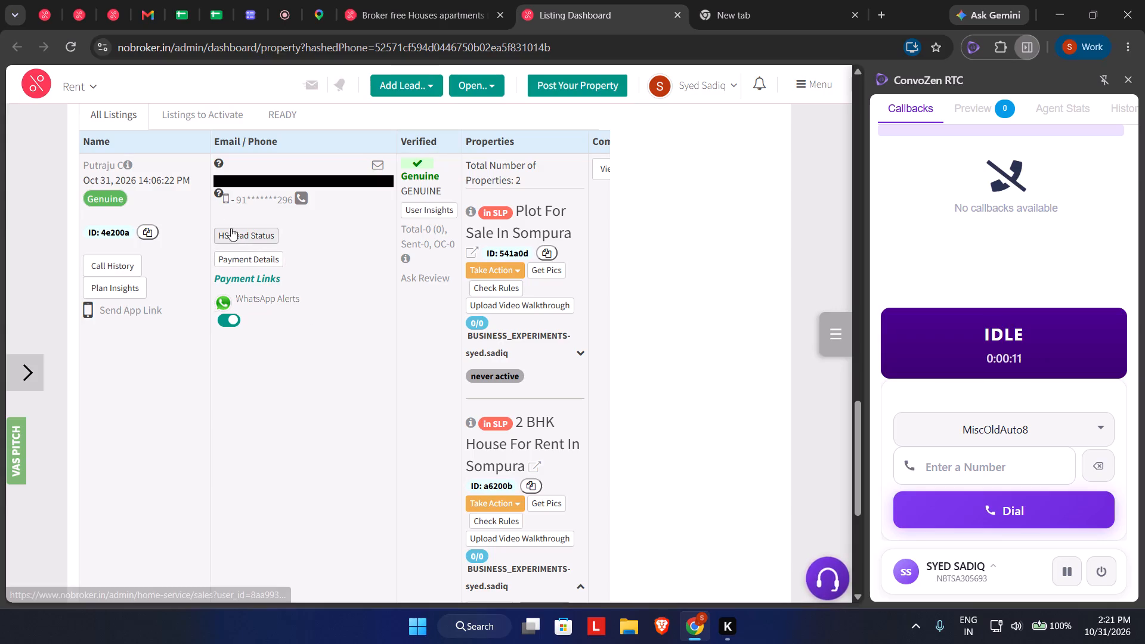
{"action": "left_click", "coordinate": [70, 45]}
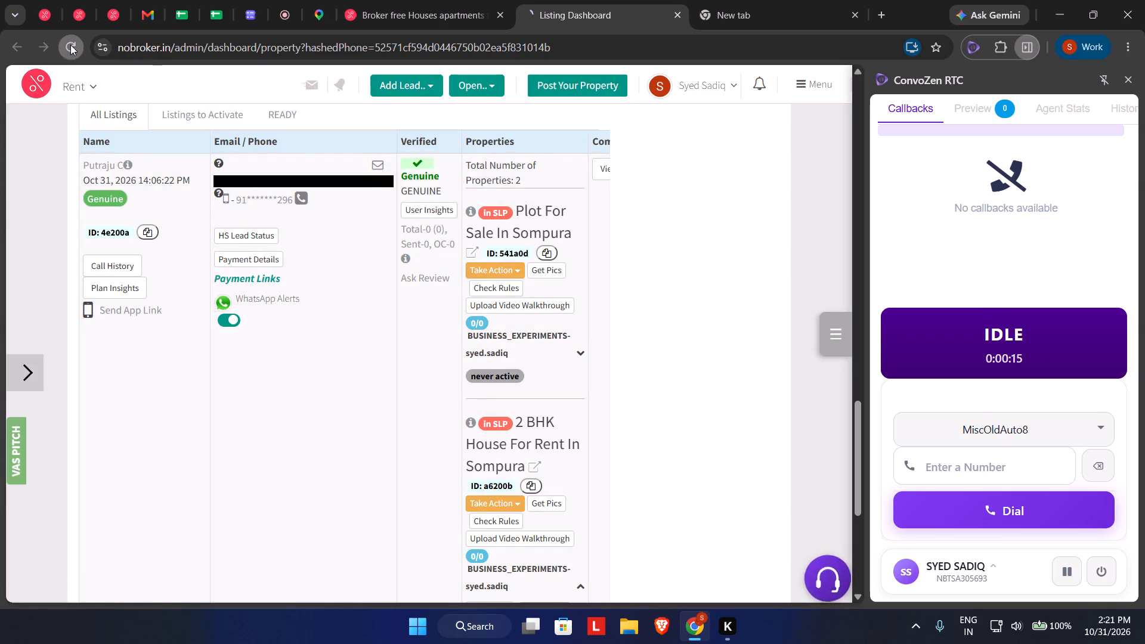
{"action": "scroll", "coordinate": [343, 310], "scroll_direction": "down", "scroll_amount": 3}
{"action": "scroll", "coordinate": [343, 309], "scroll_direction": "up", "scroll_amount": 1}
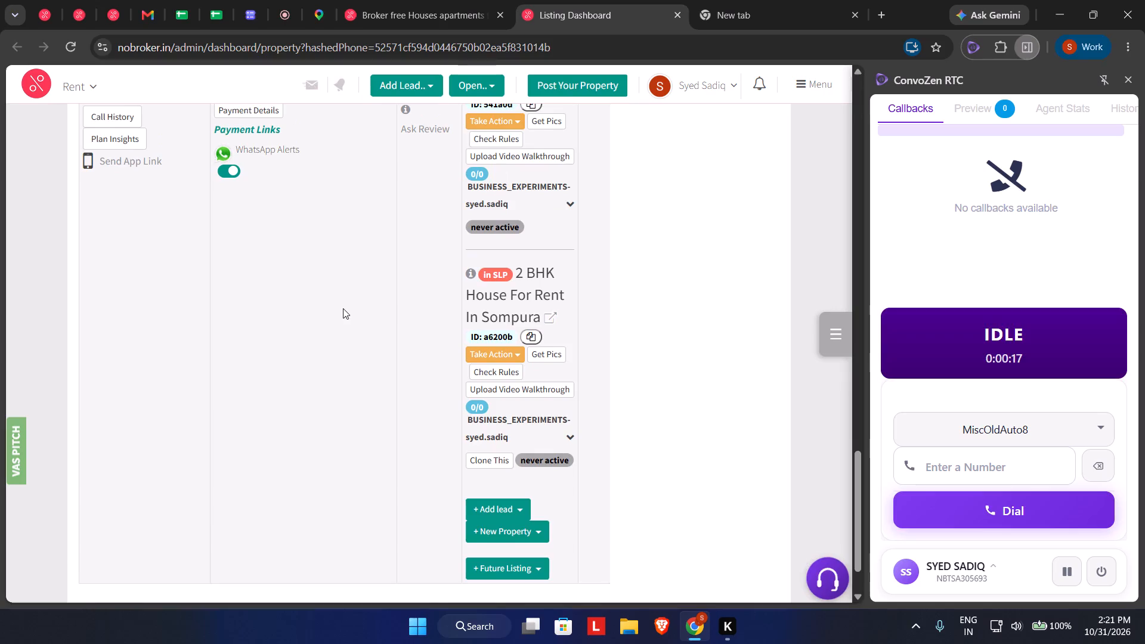
{"action": "scroll", "coordinate": [343, 308], "scroll_direction": "up", "scroll_amount": 1}
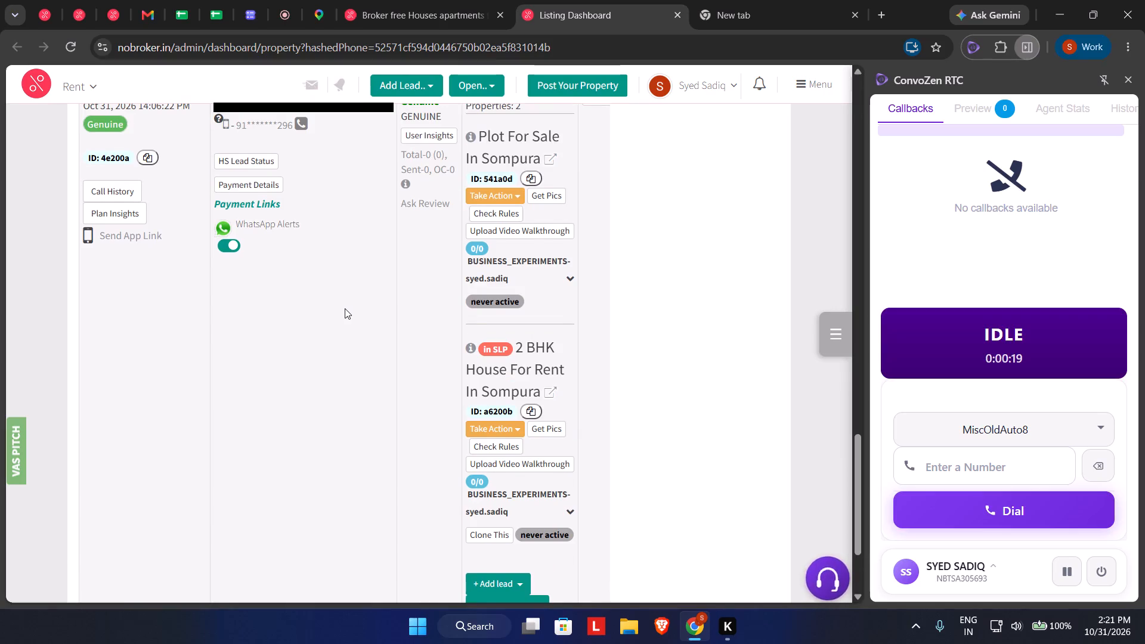
{"action": "scroll", "coordinate": [345, 308], "scroll_direction": "up", "scroll_amount": 3}
{"action": "scroll", "coordinate": [580, 236], "scroll_direction": "down", "scroll_amount": 2}
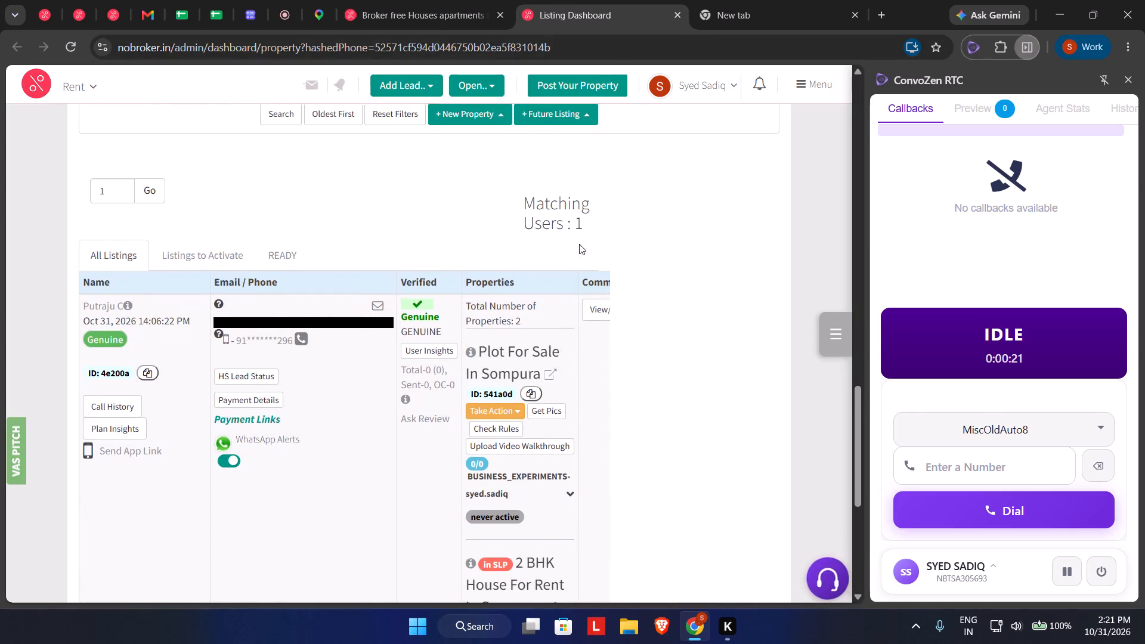
{"action": "scroll", "coordinate": [579, 244], "scroll_direction": "down", "scroll_amount": 1}
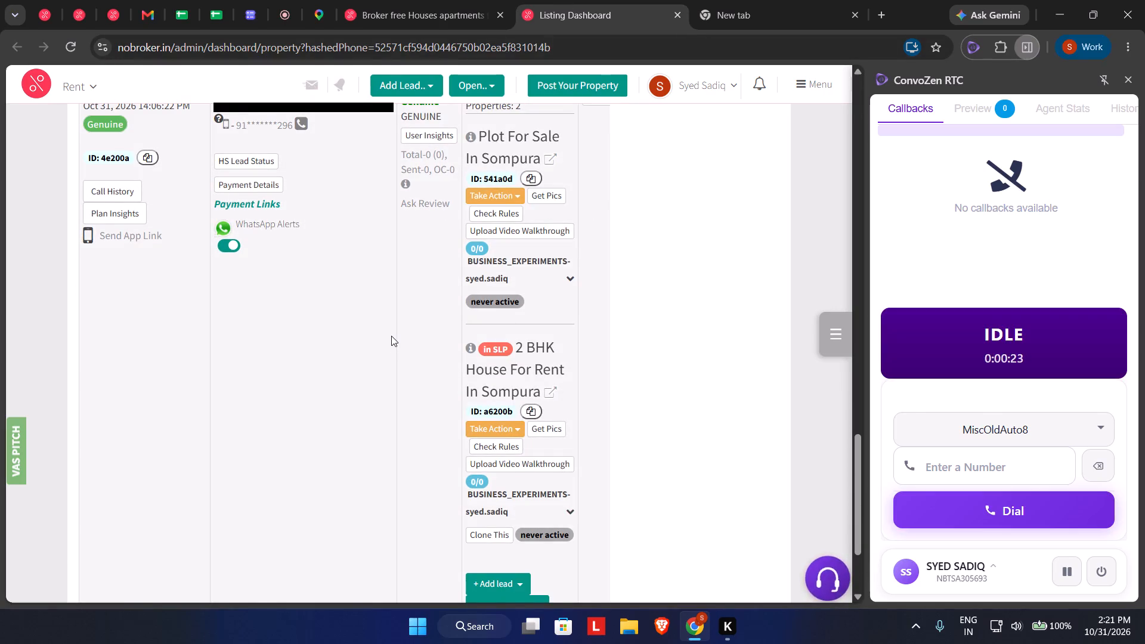
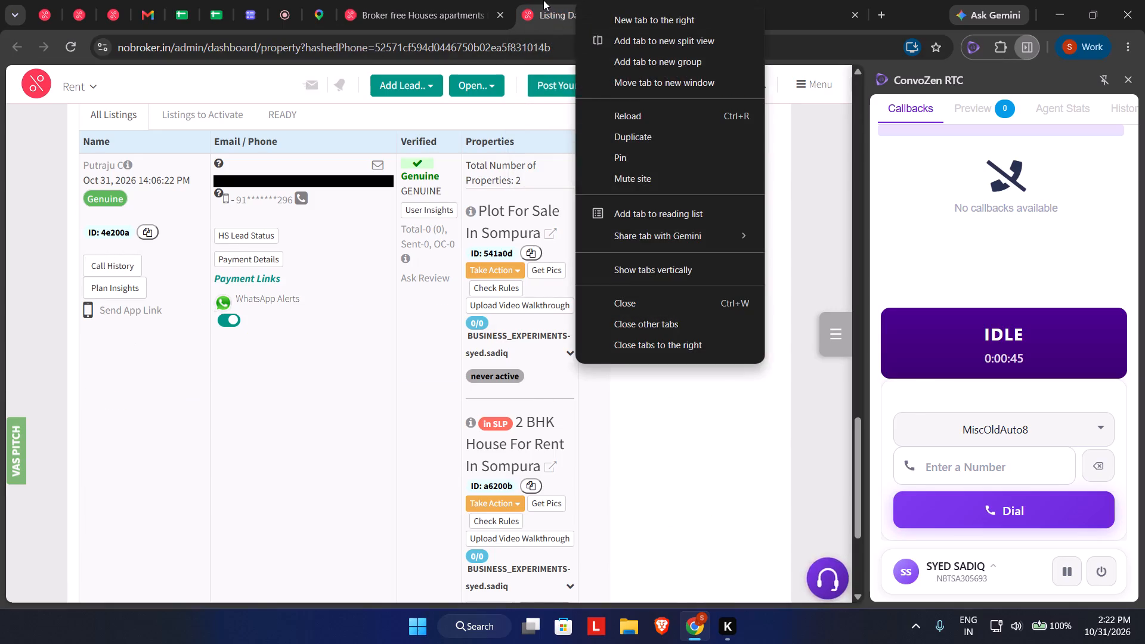
Dismiss the tab options and move the Listing Dashboard tab behind the empty new tab.
{"action": "left_click", "coordinate": [543, 0]}
{"action": "left_click", "coordinate": [420, 0]}
{"action": "left_click_drag", "start_coordinate": [591, 0], "coordinate": [784, 0]}
{"action": "left_click", "coordinate": [564, 0]}
On the incoming call's commercial rent lead, set the state to In Progress and the substate to NOTPICK.
{"action": "left_click", "coordinate": [427, 0]}
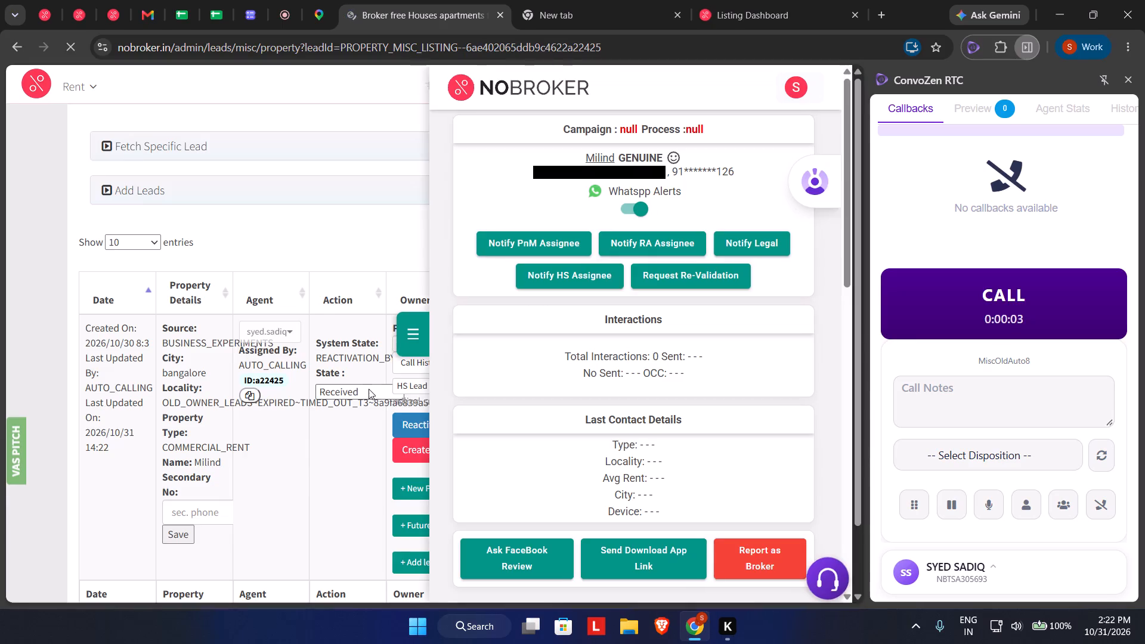
{"action": "left_click", "coordinate": [370, 389]}
{"action": "left_click", "coordinate": [364, 428]}
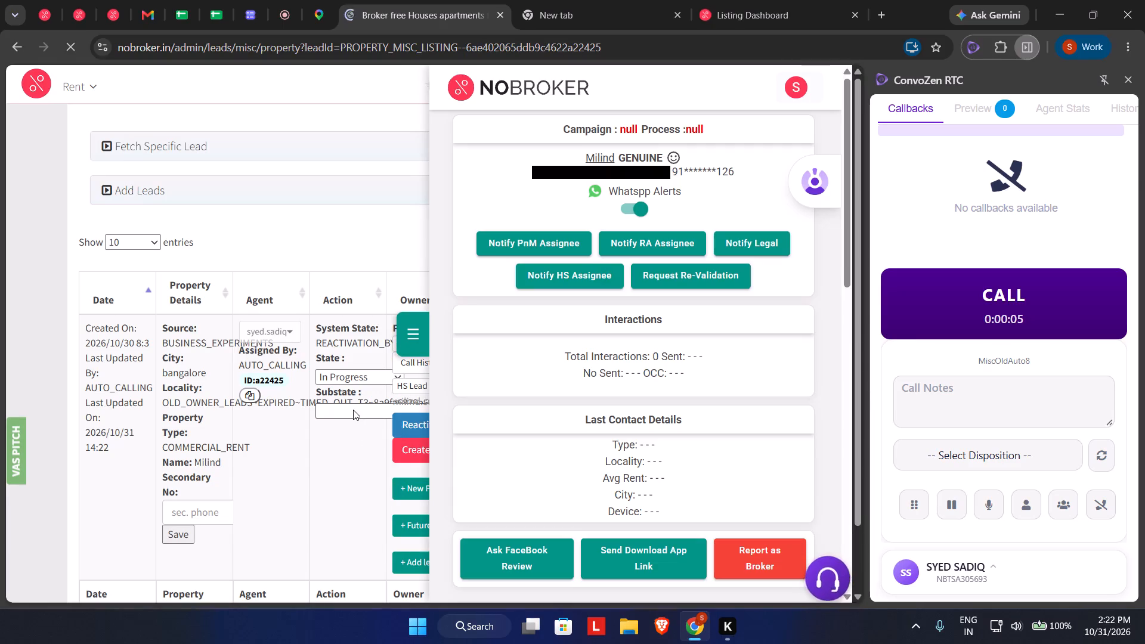
{"action": "left_click", "coordinate": [354, 410]}
{"action": "left_click", "coordinate": [370, 496]}
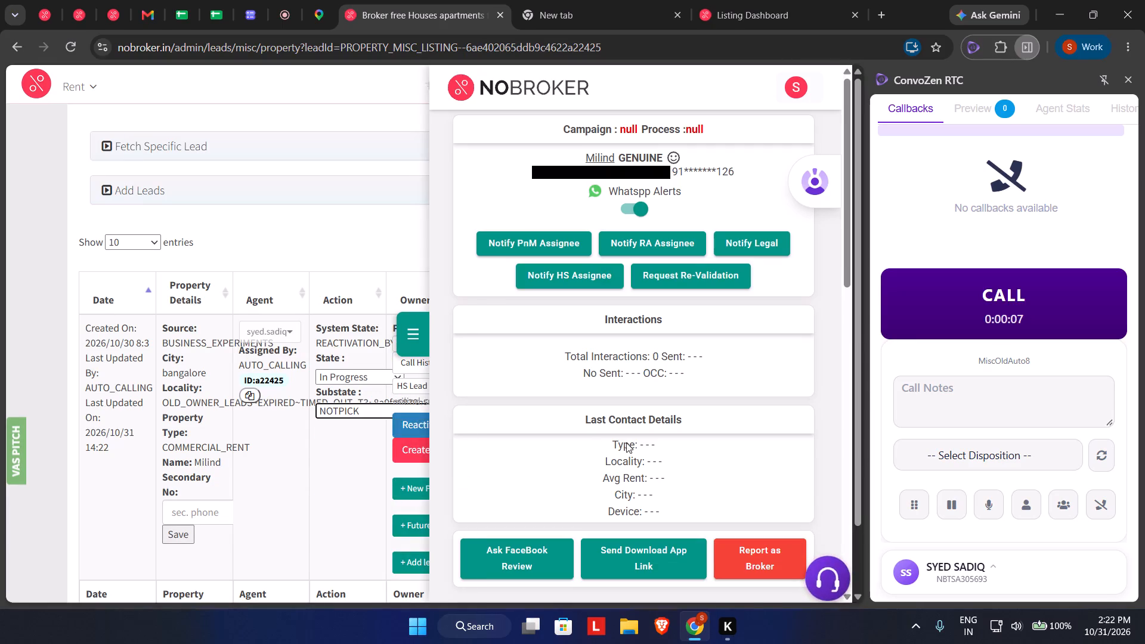
Set the call's disposition to Outbound, Not Picked, Voice Mail and end the call.
{"action": "left_click", "coordinate": [930, 460]}
{"action": "left_click", "coordinate": [943, 521]}
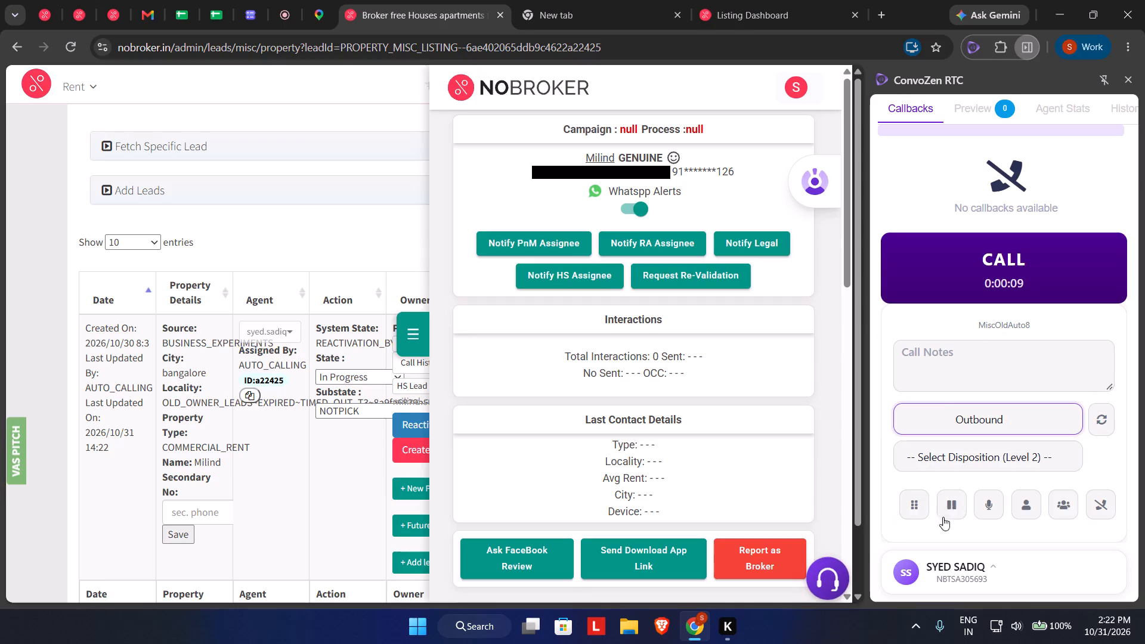
{"action": "left_click", "coordinate": [946, 466]}
{"action": "left_click", "coordinate": [942, 499]}
{"action": "left_click", "coordinate": [940, 469]}
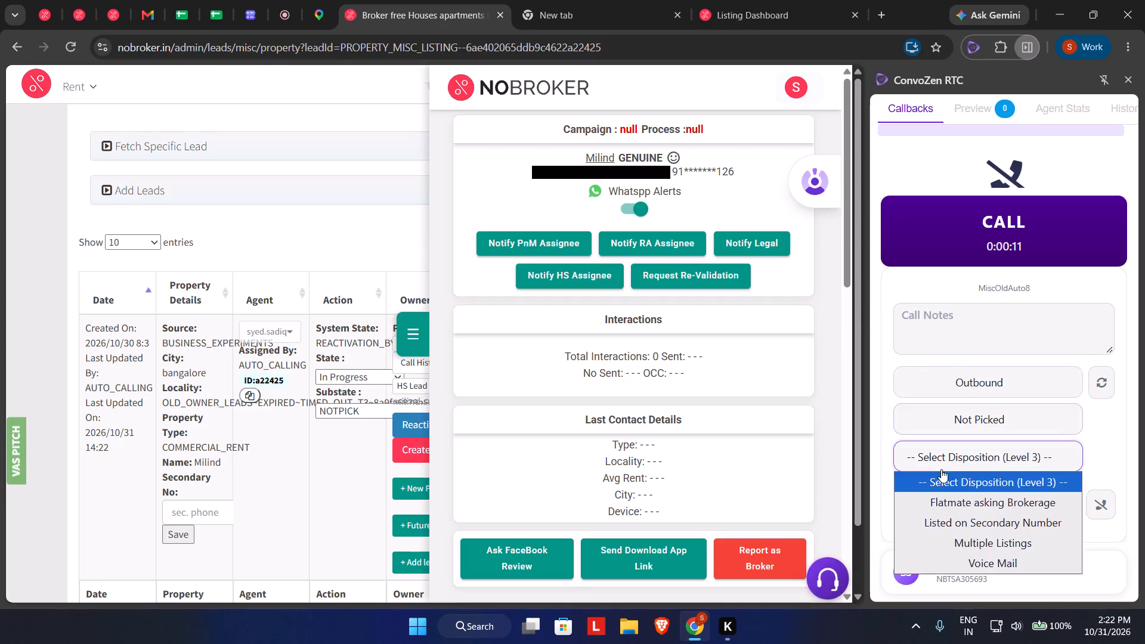
{"action": "left_click", "coordinate": [957, 555]}
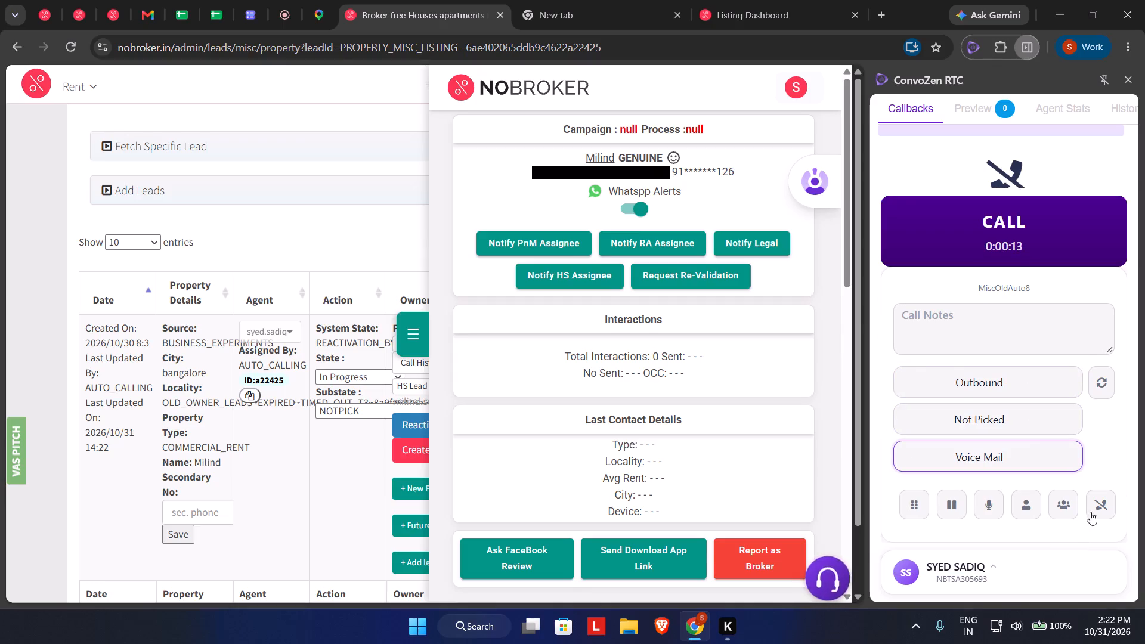
{"action": "left_click", "coordinate": [1093, 510]}
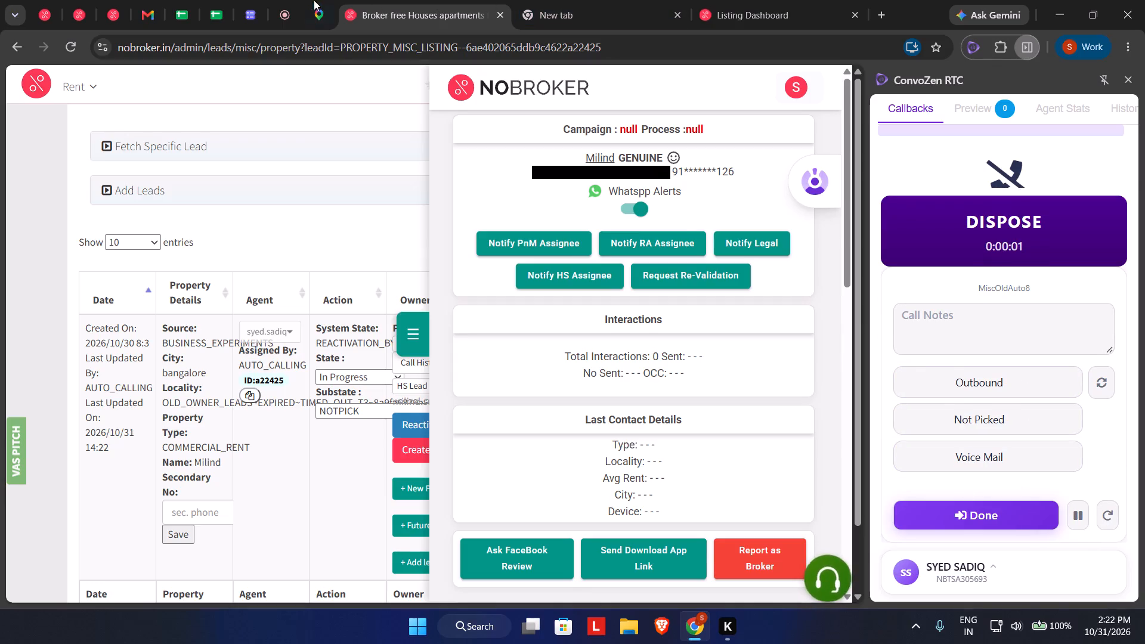
In the call tracking spreadsheet, set the New count for 31/10/26 to 3.
{"action": "left_click", "coordinate": [200, 0]}
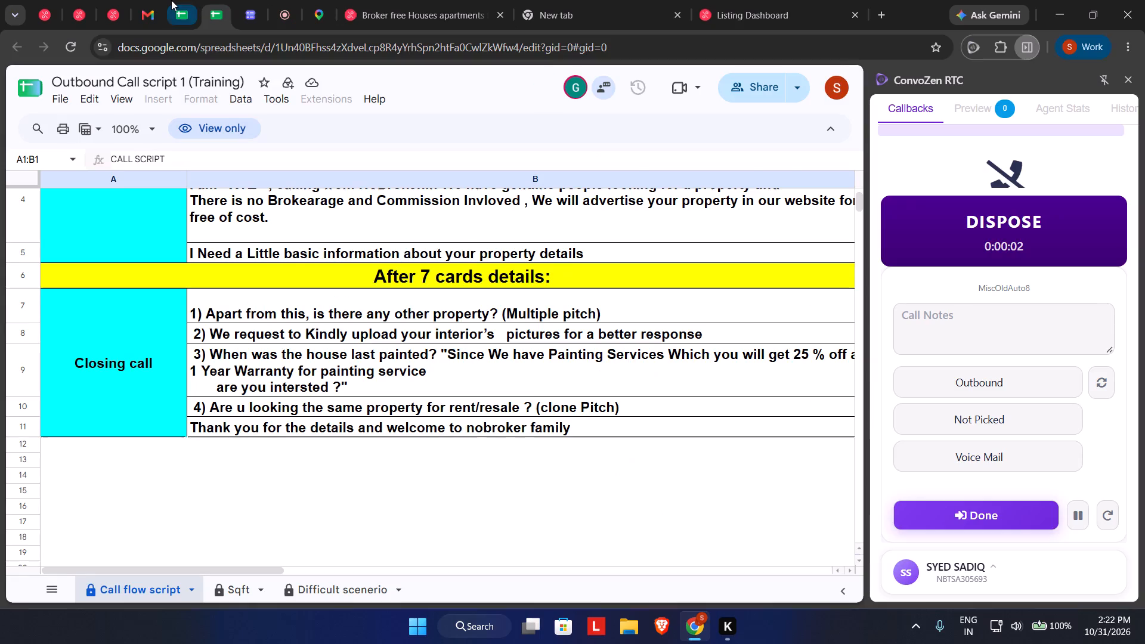
{"action": "left_click", "coordinate": [171, 0]}
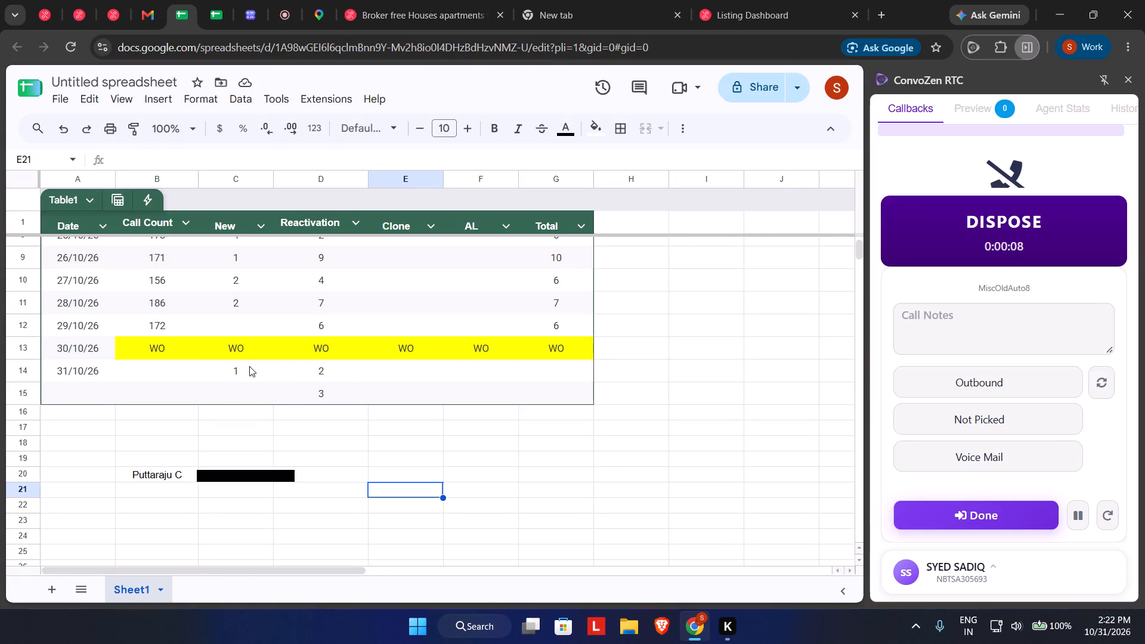
{"action": "left_click", "coordinate": [237, 369]}
{"action": "triple_click", "coordinate": [239, 369]}
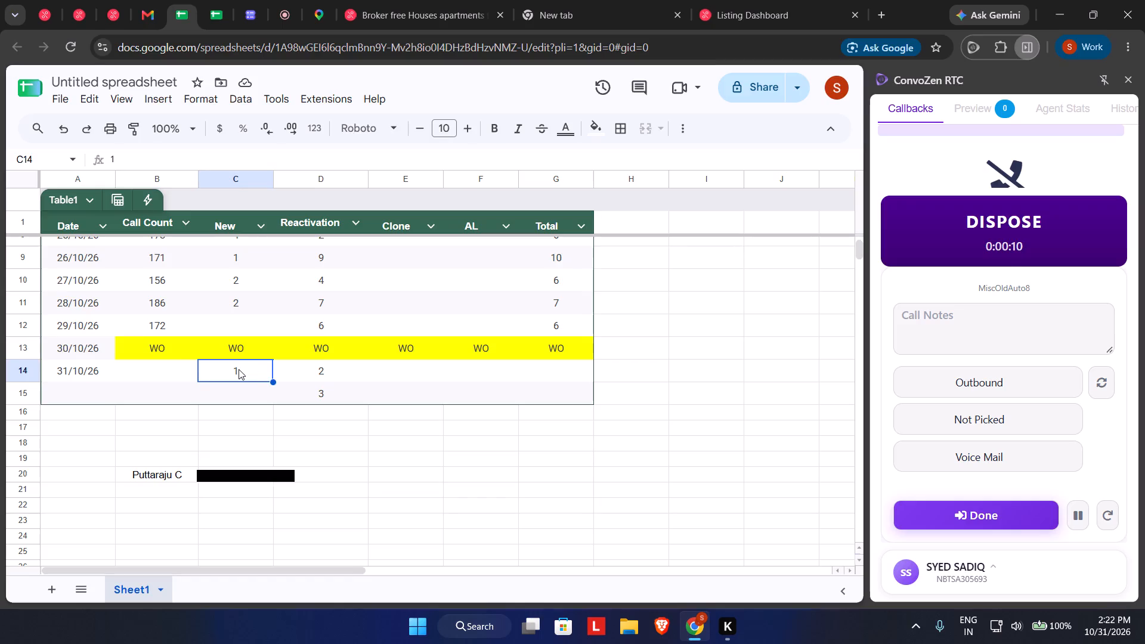
{"action": "key", "text": "3"}
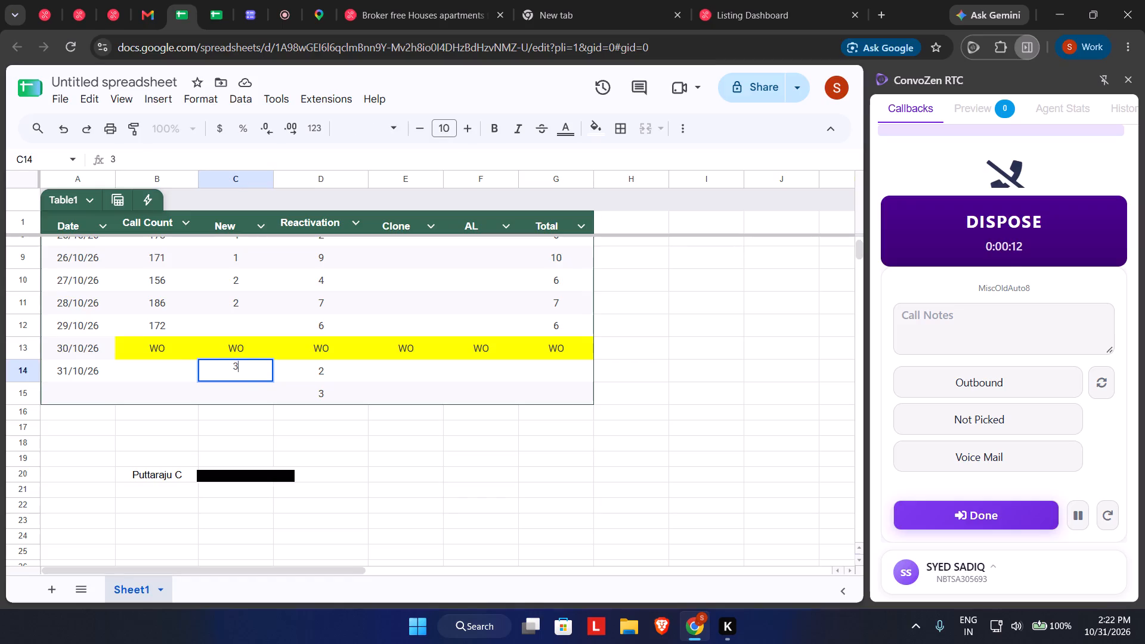
{"action": "left_click", "coordinate": [294, 437]}
{"action": "scroll", "coordinate": [230, 406], "scroll_direction": "up", "scroll_amount": 3}
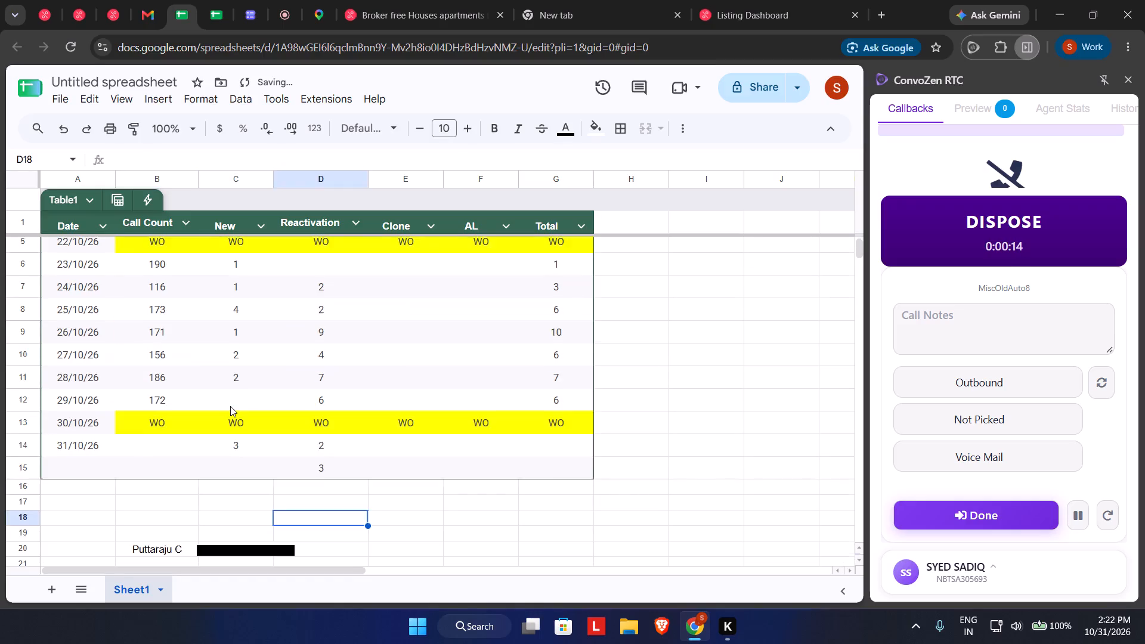
{"action": "scroll", "coordinate": [280, 447], "scroll_direction": "down", "scroll_amount": 1}
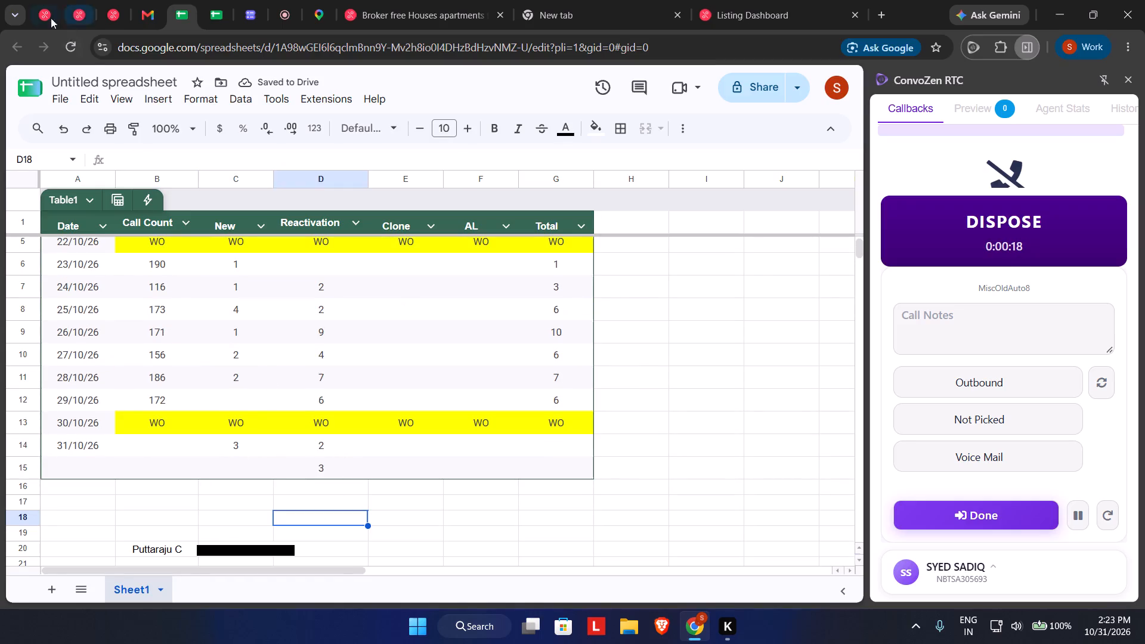
Switch to the listing dashboard of the owner with the Medahalli flats and submit the ended call's disposition.
{"action": "left_click", "coordinate": [36, 6]}
{"action": "scroll", "coordinate": [177, 248], "scroll_direction": "down", "scroll_amount": 3}
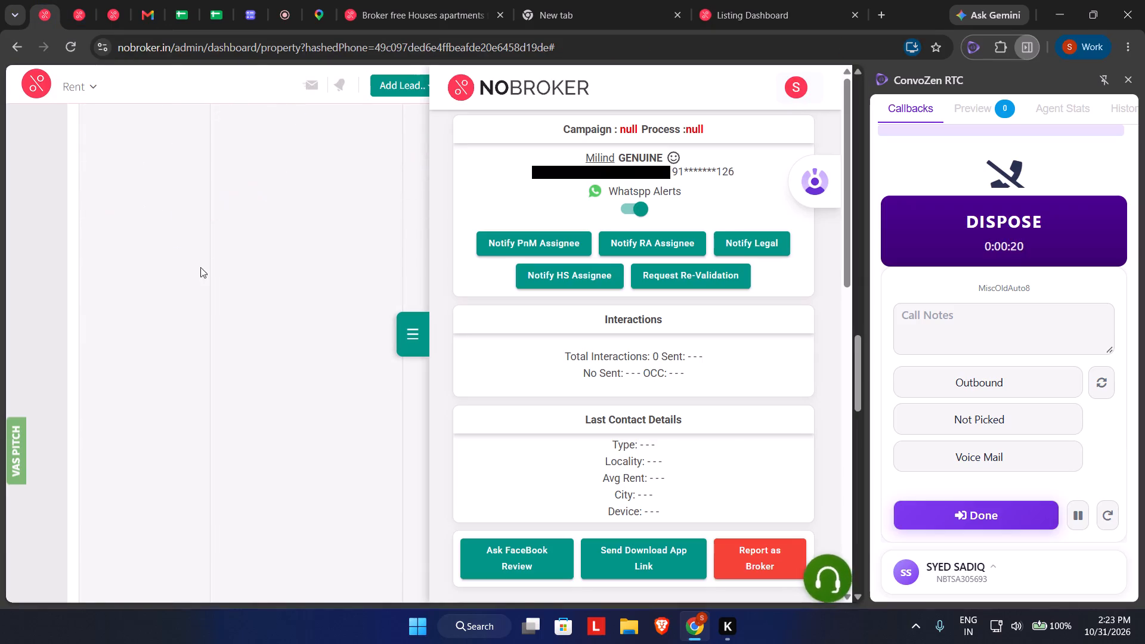
{"action": "left_click", "coordinate": [936, 514]}
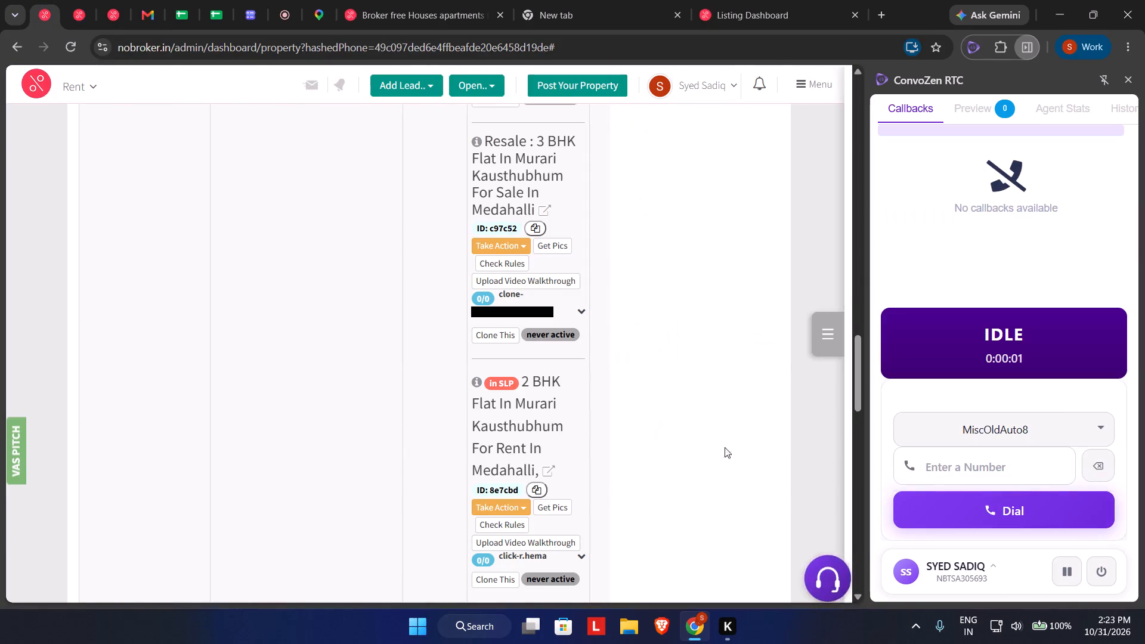
Reload the dashboard and examine the status of the owner's Medahalli and Battarahalli listings.
{"action": "scroll", "coordinate": [404, 370], "scroll_direction": "up", "scroll_amount": 3}
{"action": "scroll", "coordinate": [267, 296], "scroll_direction": "up", "scroll_amount": 1}
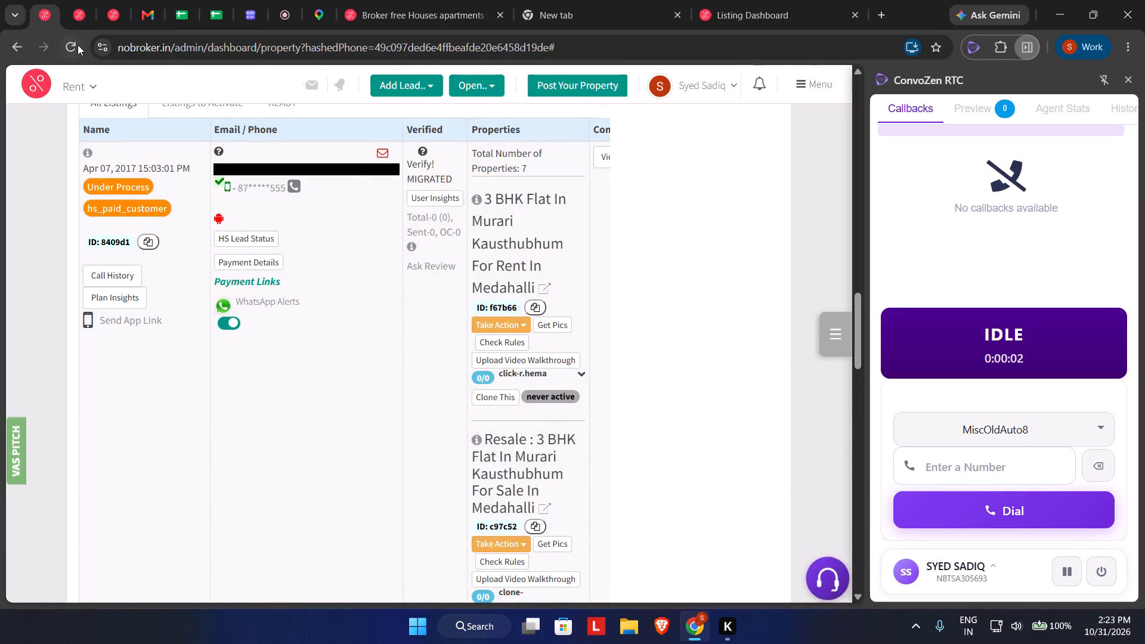
{"action": "left_click", "coordinate": [78, 45]}
{"action": "scroll", "coordinate": [180, 282], "scroll_direction": "down", "scroll_amount": 6}
{"action": "scroll", "coordinate": [180, 282], "scroll_direction": "up", "scroll_amount": 2}
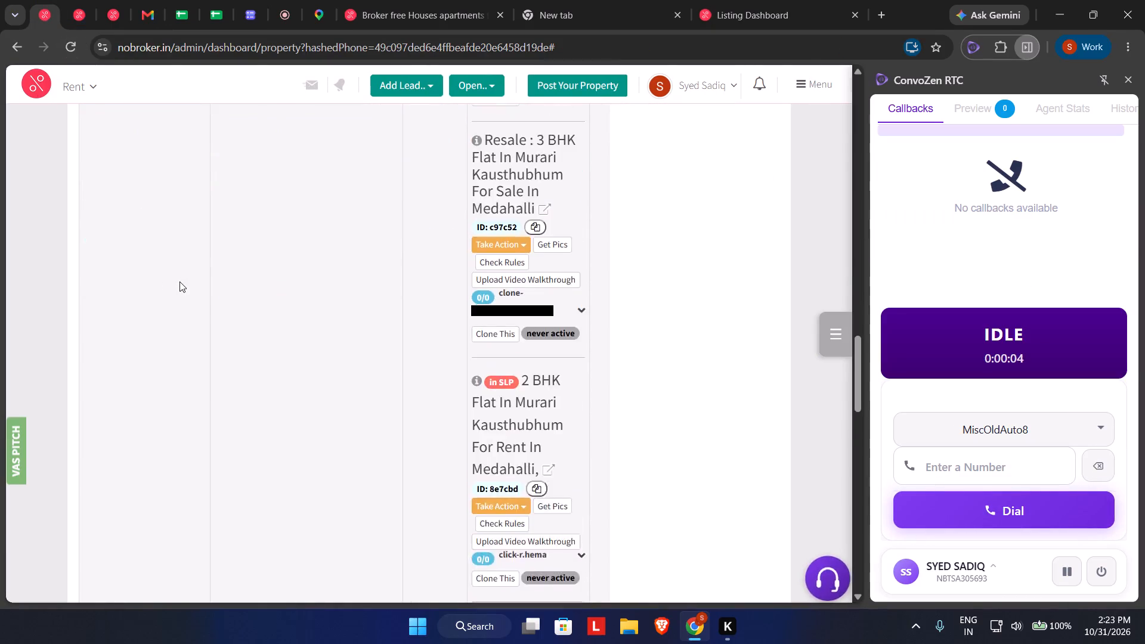
{"action": "scroll", "coordinate": [180, 281], "scroll_direction": "up", "scroll_amount": 5}
{"action": "scroll", "coordinate": [180, 281], "scroll_direction": "down", "scroll_amount": 14}
{"action": "scroll", "coordinate": [180, 281], "scroll_direction": "up", "scroll_amount": 7}
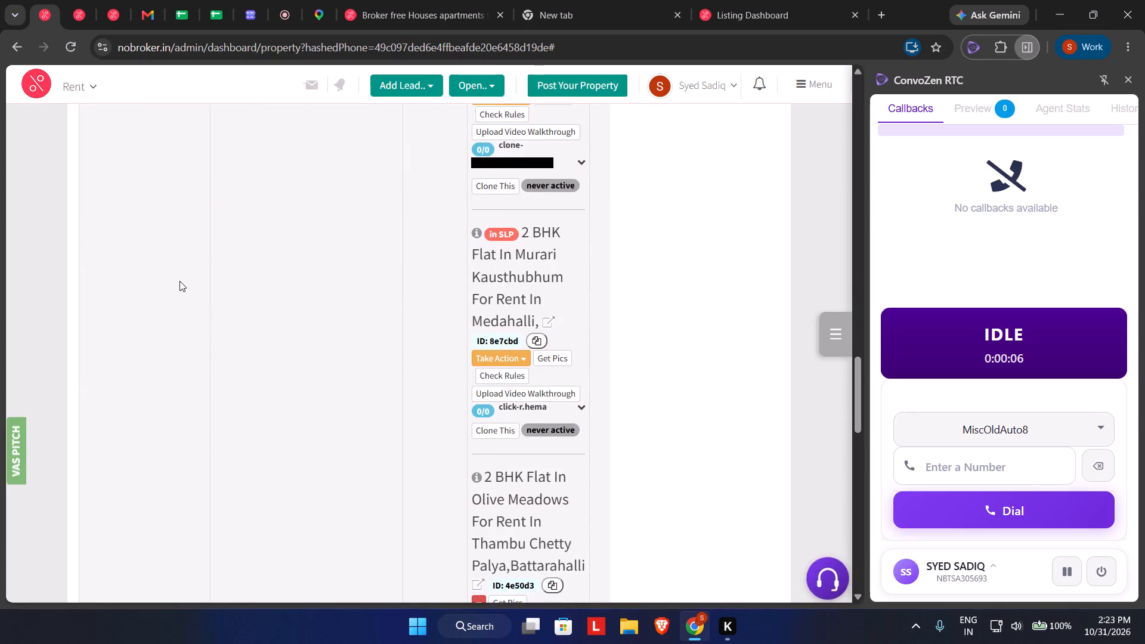
{"action": "scroll", "coordinate": [180, 281], "scroll_direction": "down", "scroll_amount": 2}
{"action": "scroll", "coordinate": [180, 281], "scroll_direction": "up", "scroll_amount": 8}
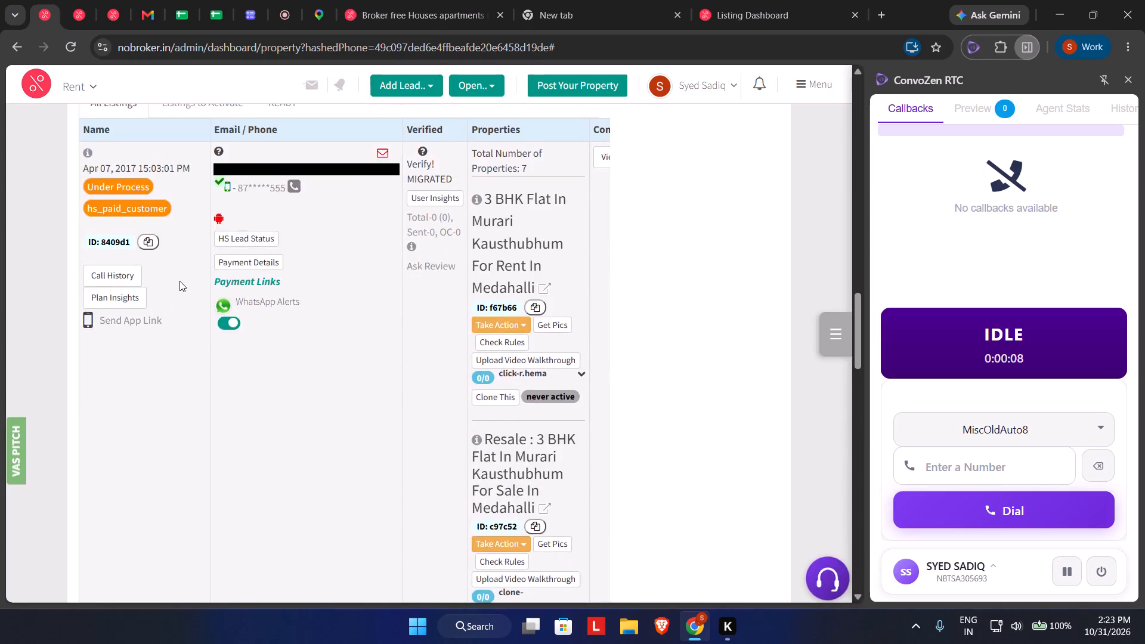
{"action": "scroll", "coordinate": [180, 281], "scroll_direction": "up", "scroll_amount": 5}
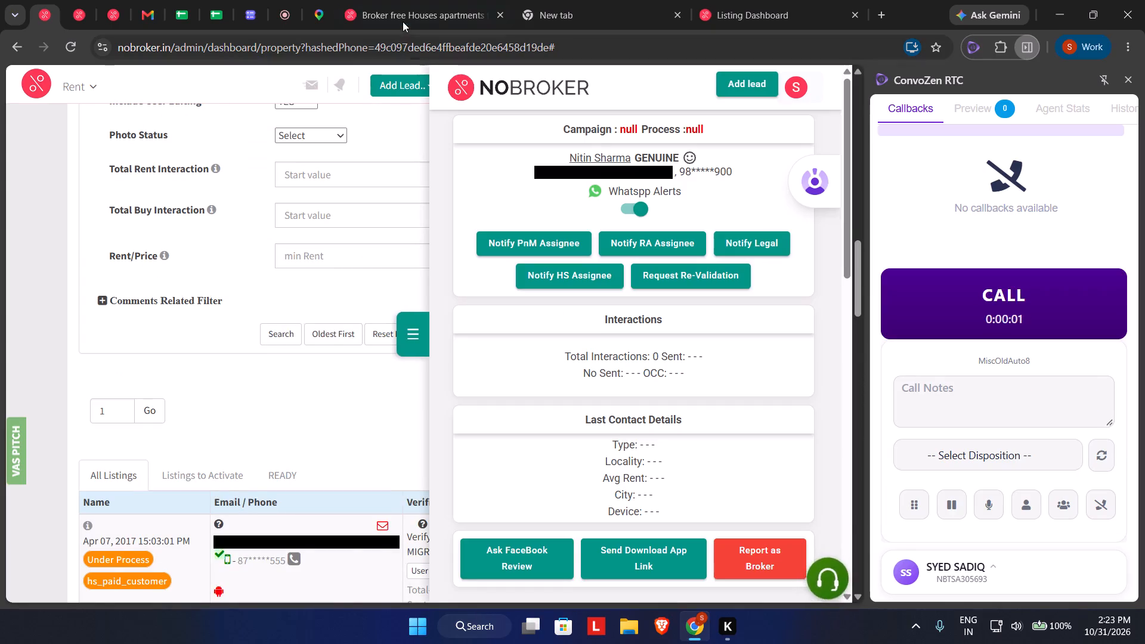
Open the new call's misc lead, the rent property priced 17500, and set it to In Progress with substate NOTPICK.
{"action": "left_click", "coordinate": [403, 19]}
{"action": "left_click", "coordinate": [359, 388]}
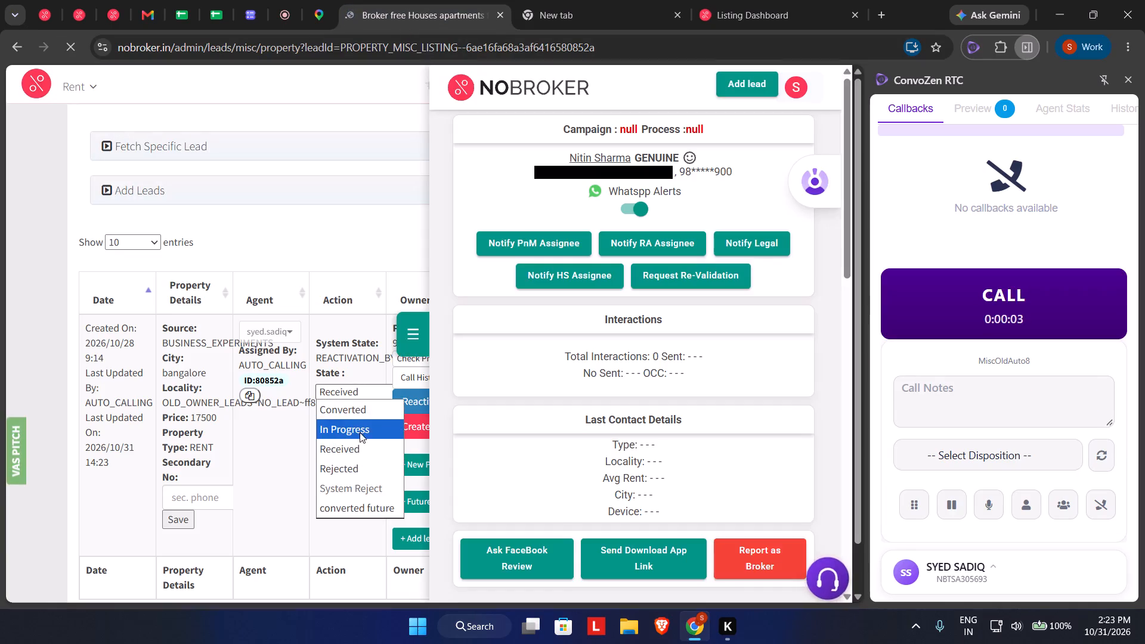
{"action": "left_click", "coordinate": [360, 432]}
{"action": "left_click", "coordinate": [344, 416]}
{"action": "left_click", "coordinate": [367, 497]}
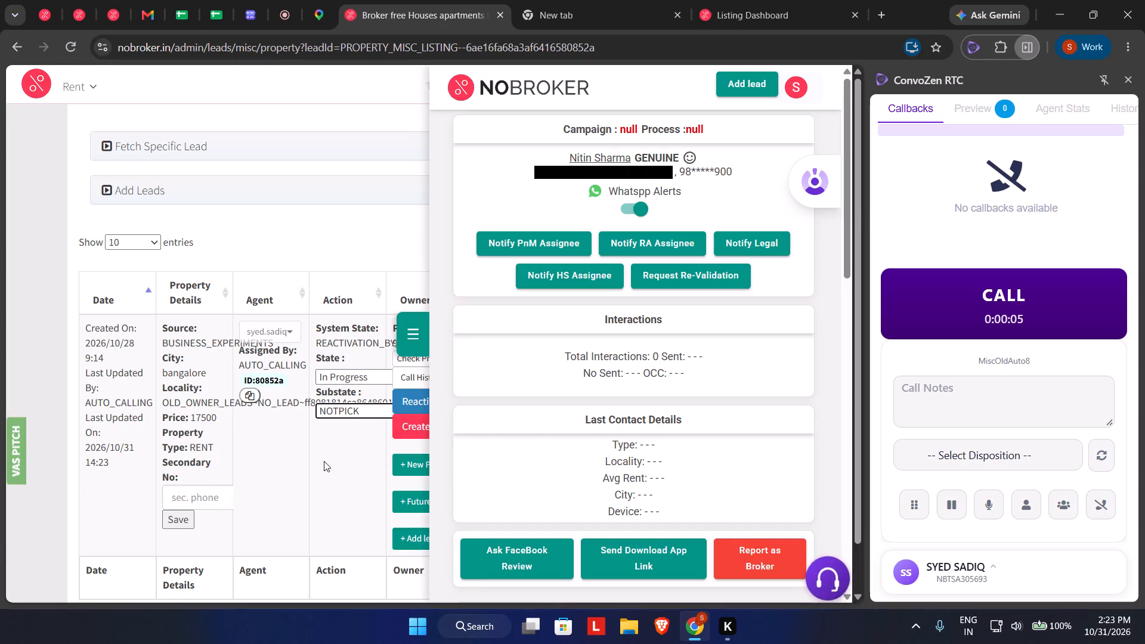
Dispose the call as Outbound, Not Picked, Voice Mail, ending it and submitting the disposition.
{"action": "left_click", "coordinate": [927, 460]}
{"action": "left_click", "coordinate": [950, 516]}
{"action": "left_click", "coordinate": [956, 463]}
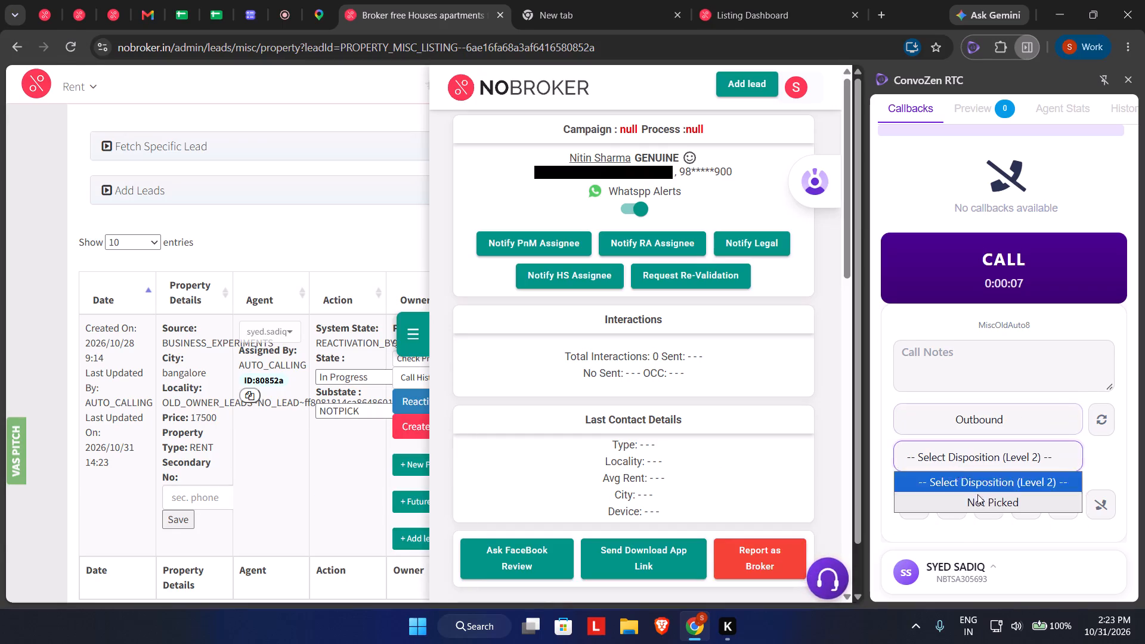
{"action": "left_click", "coordinate": [982, 504]}
{"action": "left_click", "coordinate": [991, 463]}
{"action": "left_click", "coordinate": [1005, 558]}
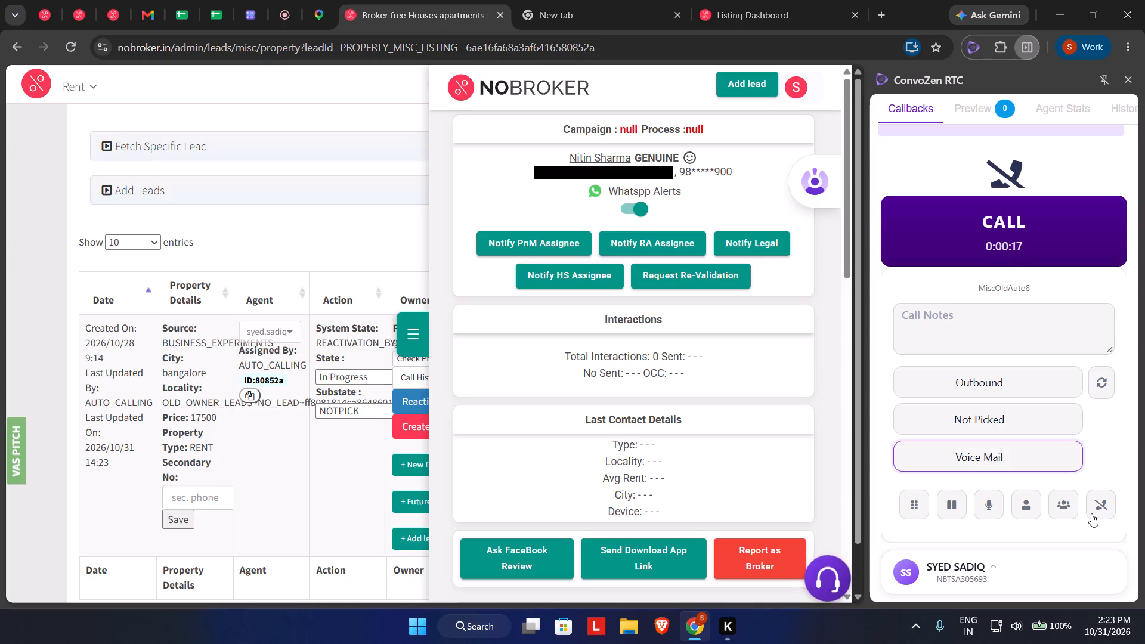
{"action": "left_click", "coordinate": [1091, 513]}
{"action": "left_click", "coordinate": [1013, 506]}
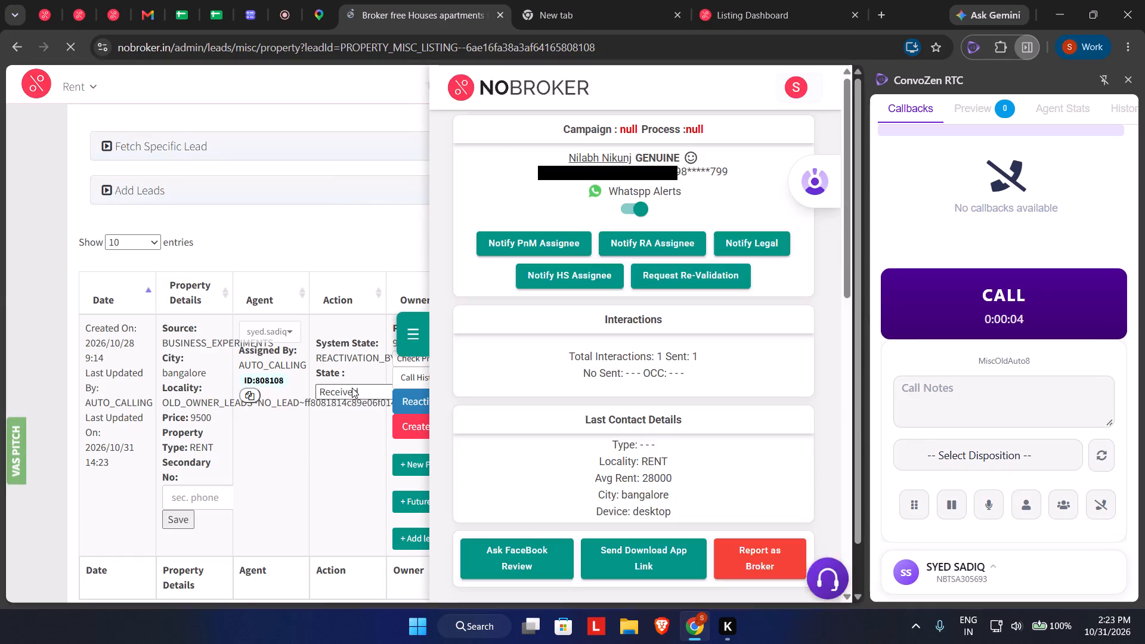
On the next call's rent lead priced 9500, set the state to In Progress and the substate to NOTPICK.
{"action": "left_click", "coordinate": [352, 386]}
{"action": "left_click", "coordinate": [338, 431]}
{"action": "left_click", "coordinate": [330, 418]}
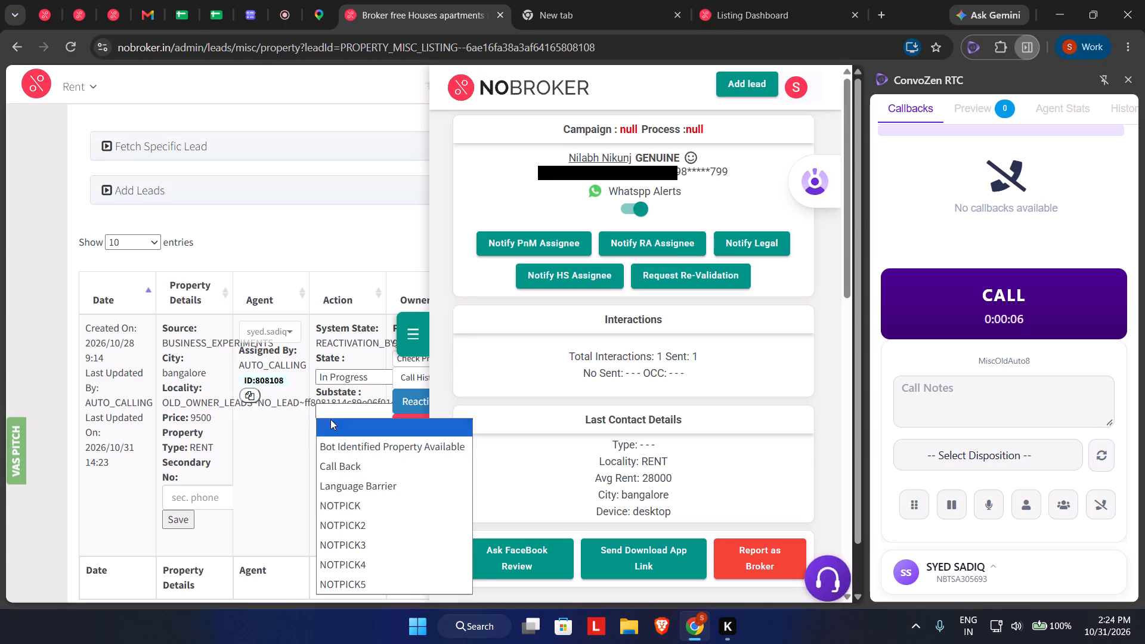
{"action": "left_click", "coordinate": [369, 501]}
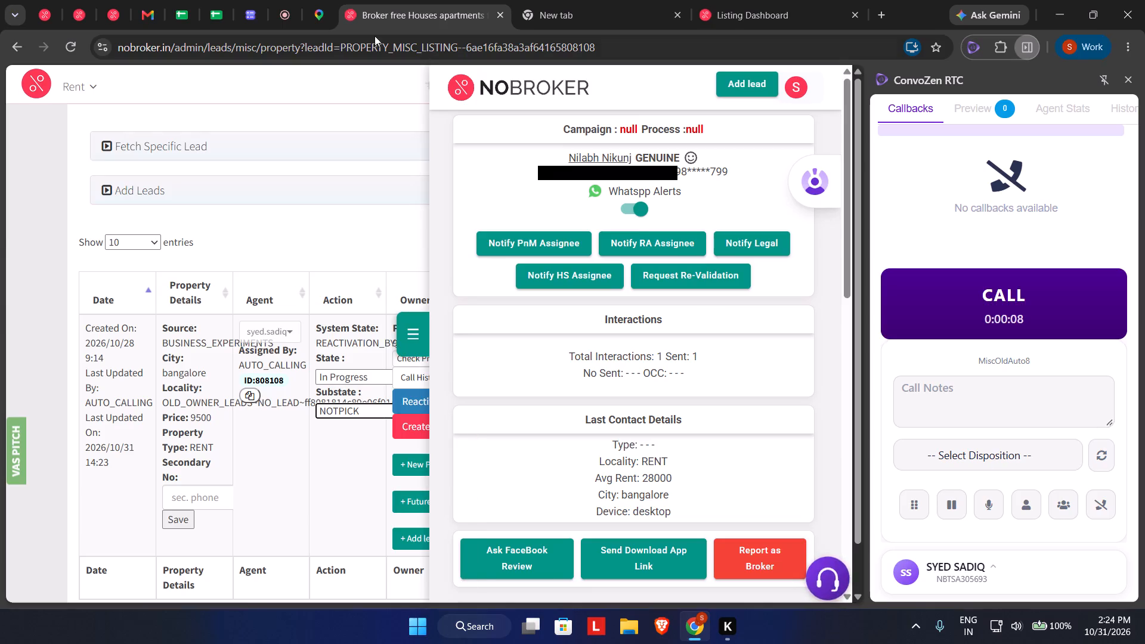
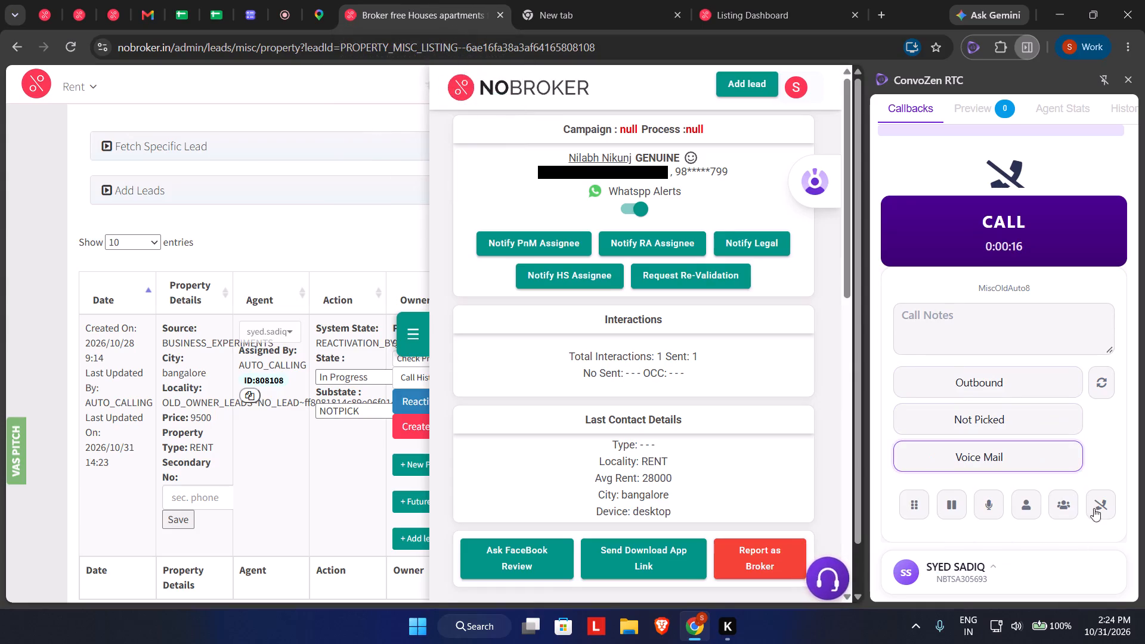
End the current call and submit its disposition as Outbound, Not Picked, Voice Mail.
{"action": "left_click", "coordinate": [1095, 515]}
{"action": "left_click", "coordinate": [991, 518]}
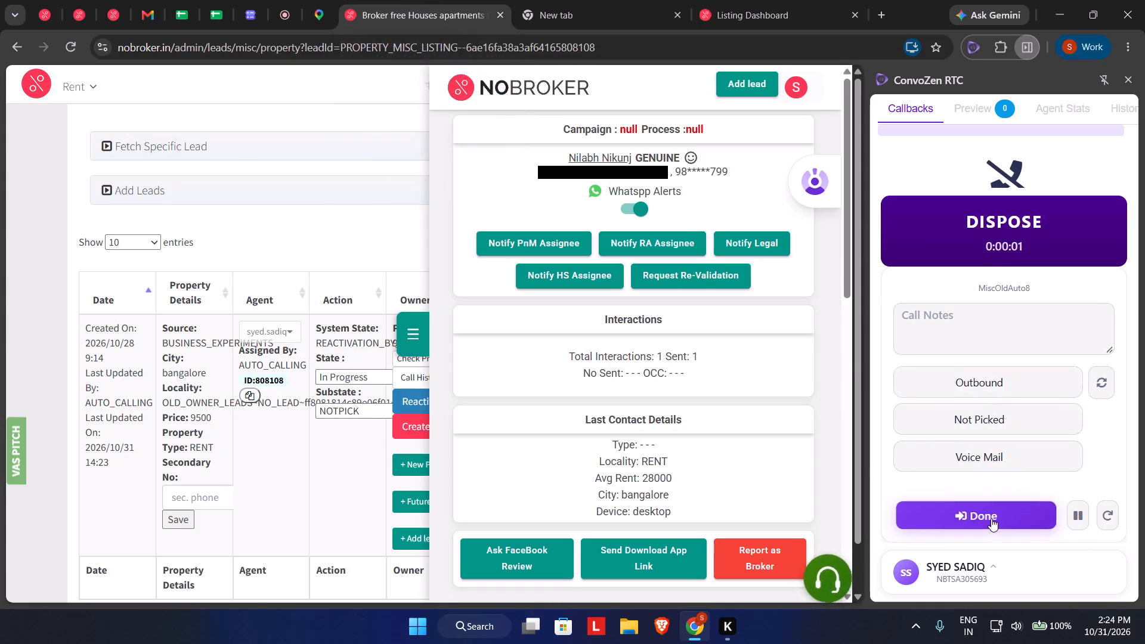
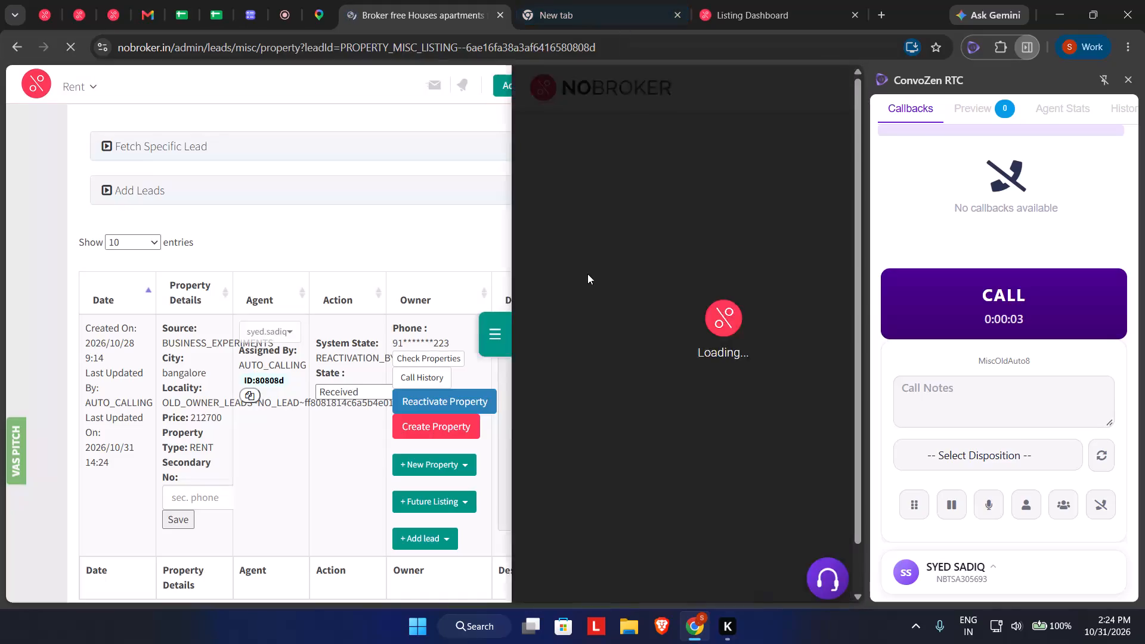
Set the current misc lead's state to In Progress and its substate to NOTPICK.
{"action": "scroll", "coordinate": [572, 333], "scroll_direction": "down", "scroll_amount": 4}
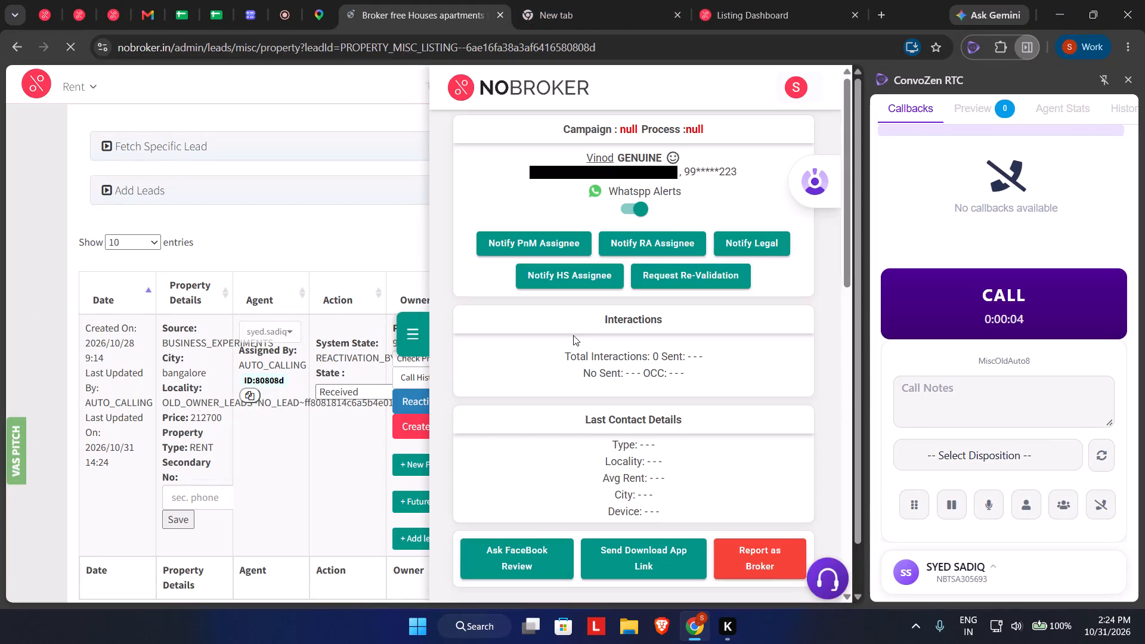
{"action": "scroll", "coordinate": [589, 339], "scroll_direction": "down", "scroll_amount": 5}
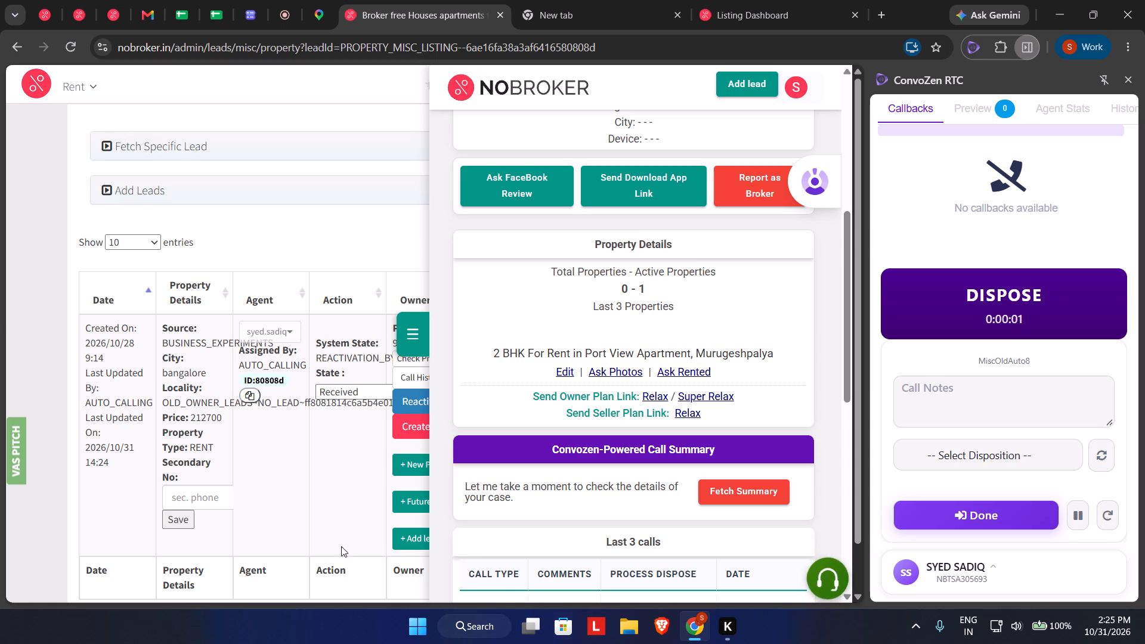
{"action": "left_click", "coordinate": [360, 383]}
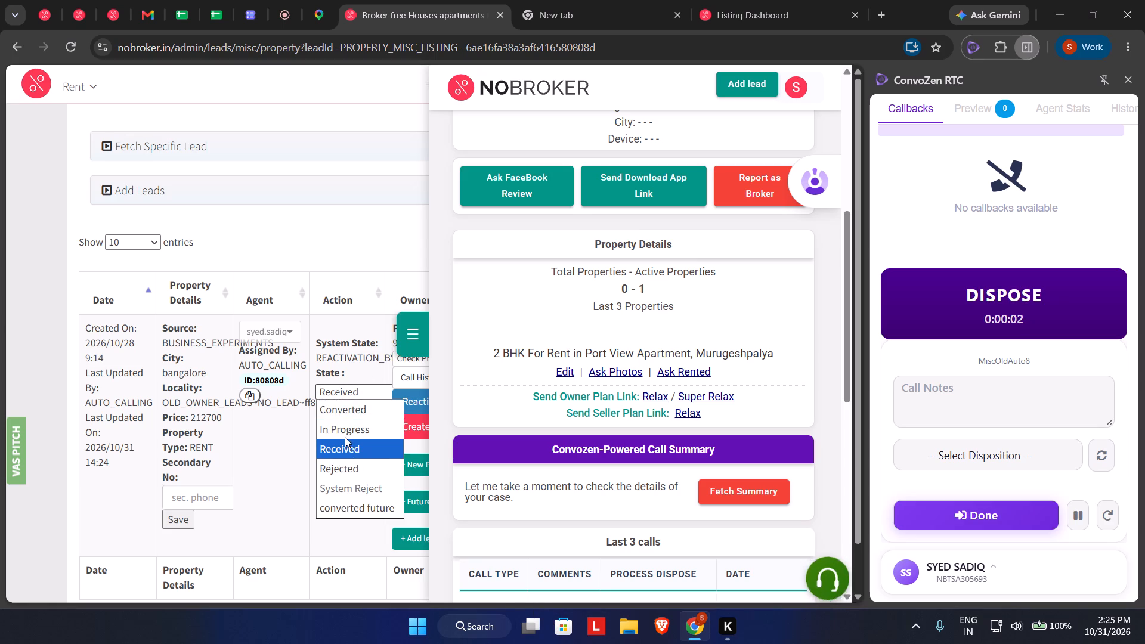
{"action": "left_click", "coordinate": [345, 435]}
{"action": "left_click", "coordinate": [338, 415]}
{"action": "left_click", "coordinate": [357, 500]}
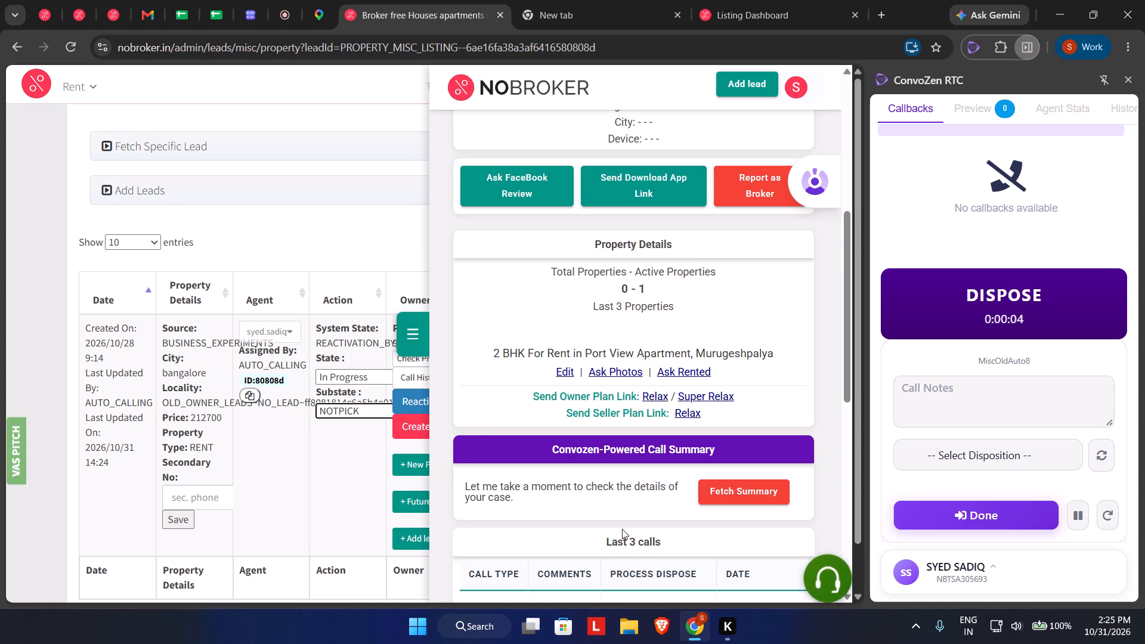
Dispose the ended call as Click Calling, Call Back, Busy or Disconnected and submit the disposition.
{"action": "left_click", "coordinate": [982, 459]}
{"action": "left_click", "coordinate": [1002, 503]}
{"action": "left_click", "coordinate": [995, 457]}
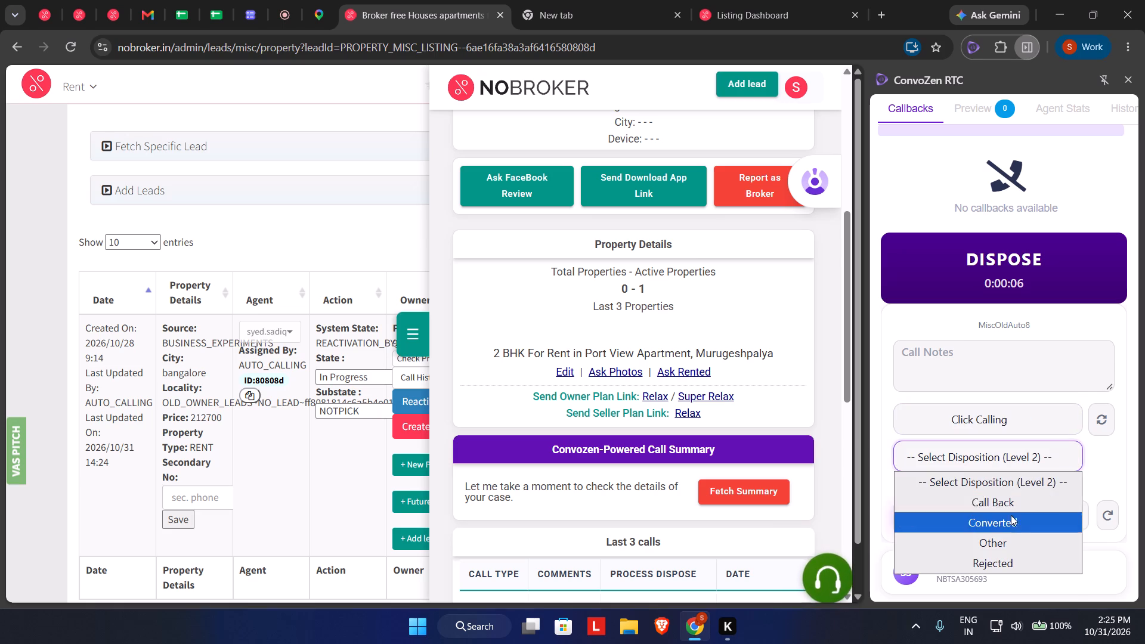
{"action": "left_click", "coordinate": [1008, 504]}
{"action": "left_click", "coordinate": [1011, 460]}
{"action": "left_click", "coordinate": [1039, 258]}
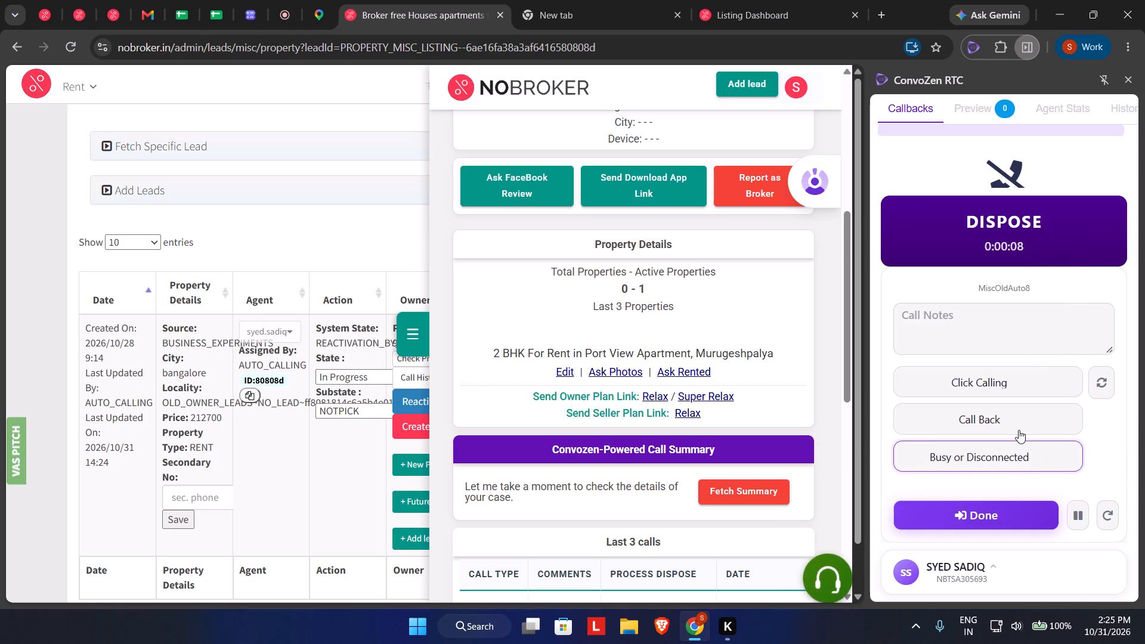
{"action": "double_click", "coordinate": [982, 504]}
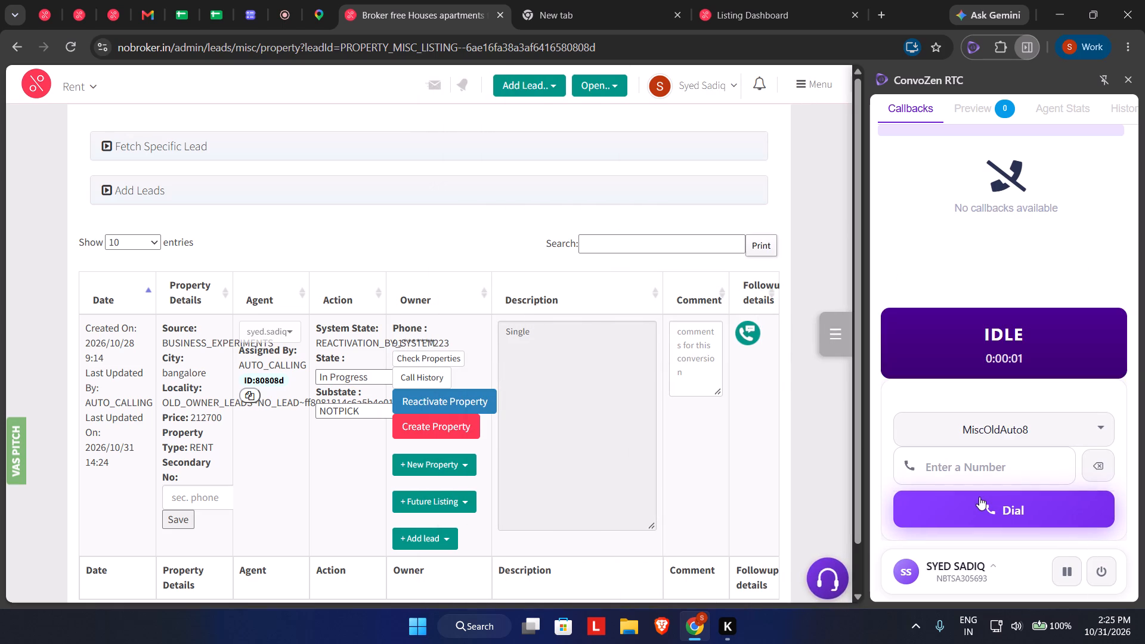
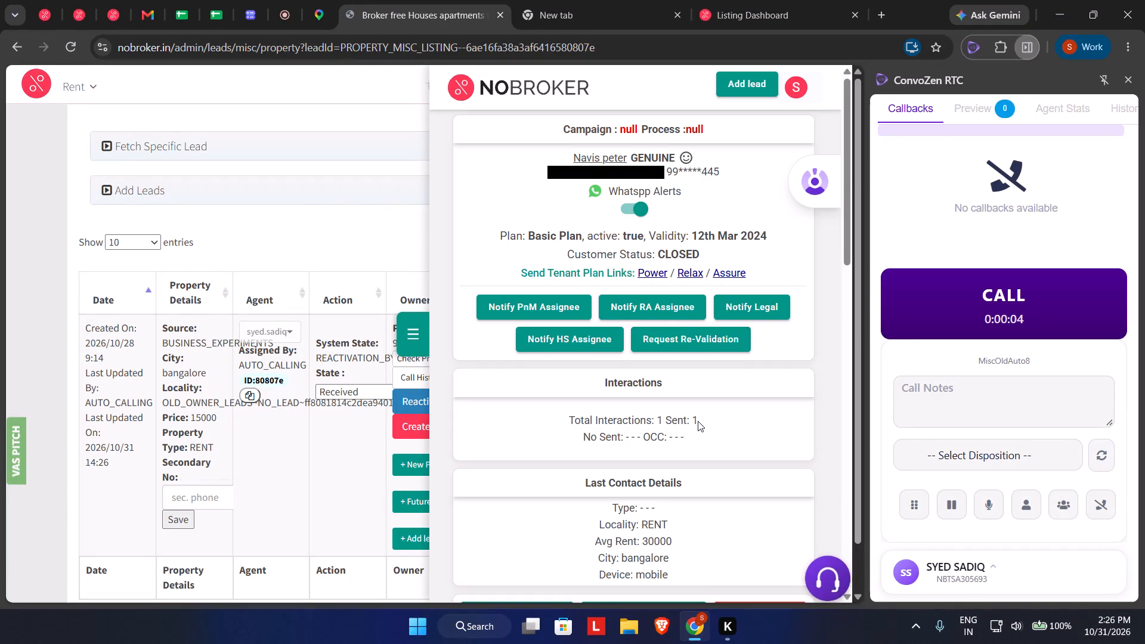
Set the current misc rental lead's state to In Progress and its substate to NOTPICK.
{"action": "scroll", "coordinate": [698, 421], "scroll_direction": "down", "scroll_amount": 5}
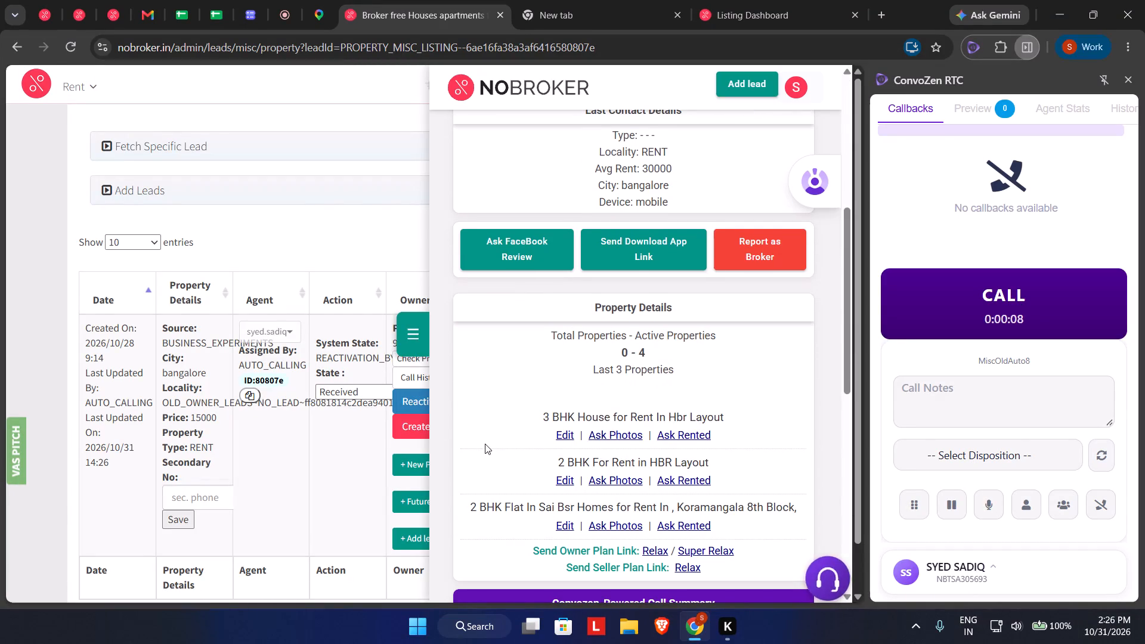
{"action": "left_click", "coordinate": [347, 379]}
{"action": "left_click", "coordinate": [341, 391]}
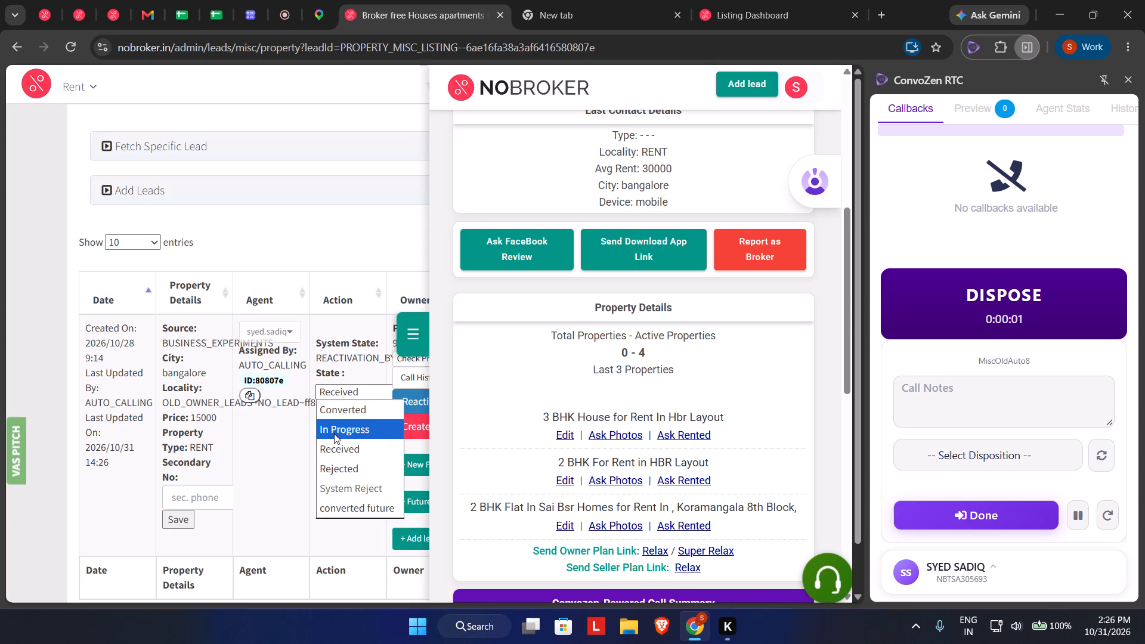
{"action": "left_click", "coordinate": [334, 434]}
{"action": "left_click", "coordinate": [332, 423]}
{"action": "left_click", "coordinate": [331, 416]}
{"action": "left_click", "coordinate": [364, 504]}
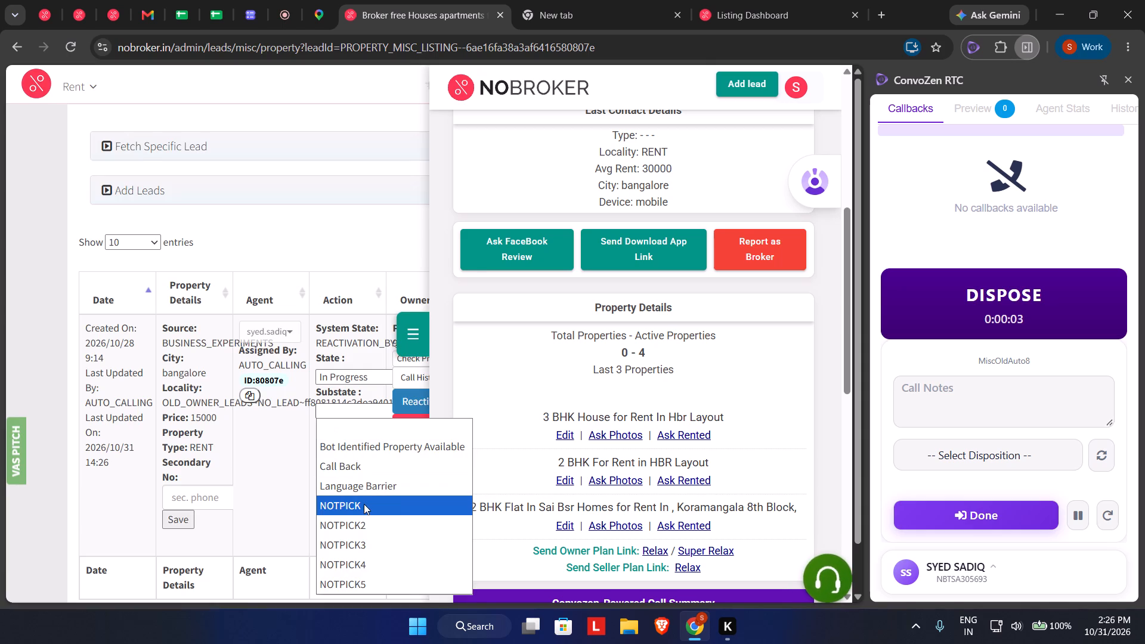
Dispose the ended call as Click Calling, Call Back, Busy or Disconnected and submit the disposition.
{"action": "left_click", "coordinate": [1024, 448]}
{"action": "left_click", "coordinate": [1005, 493]}
{"action": "left_click", "coordinate": [997, 468]}
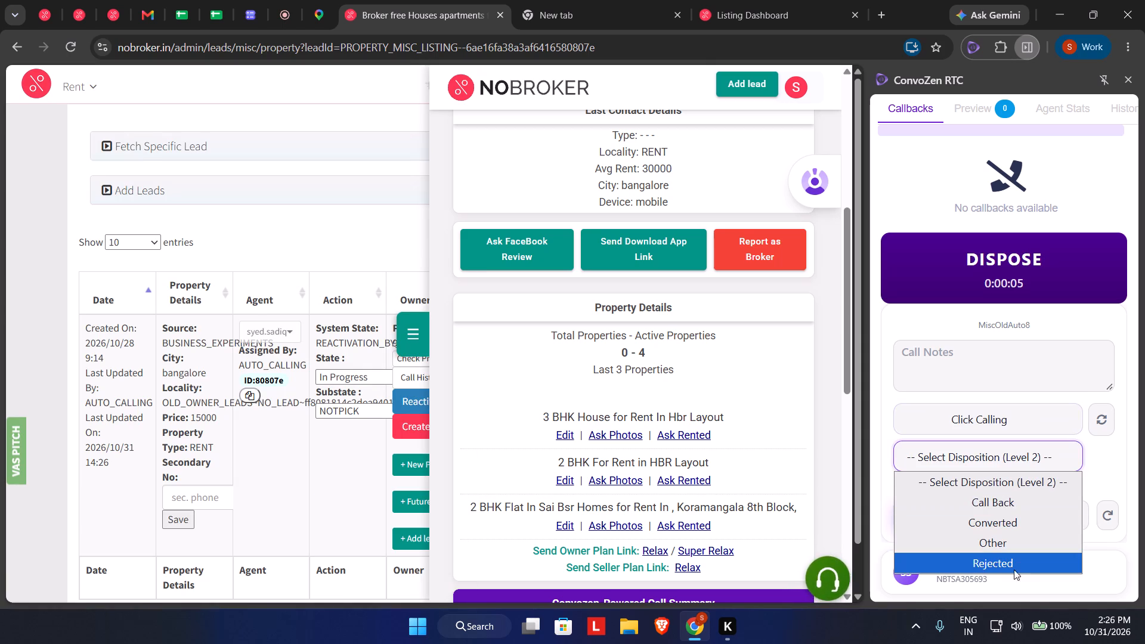
{"action": "left_click", "coordinate": [985, 506]}
{"action": "left_click", "coordinate": [999, 442]}
{"action": "left_click", "coordinate": [1007, 262]}
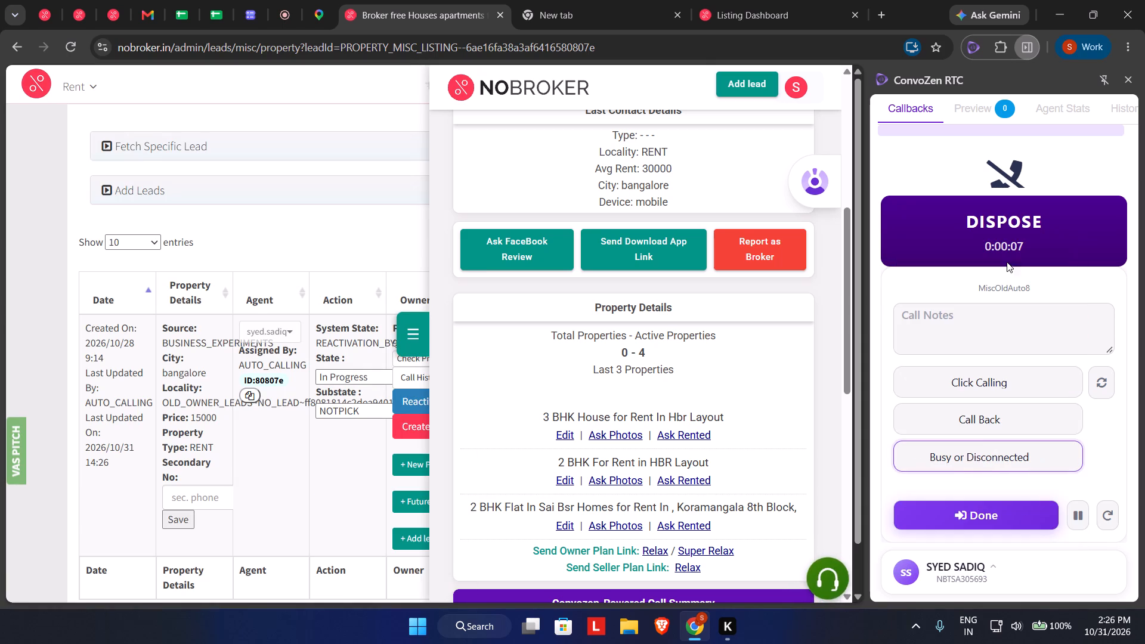
{"action": "left_click", "coordinate": [966, 512]}
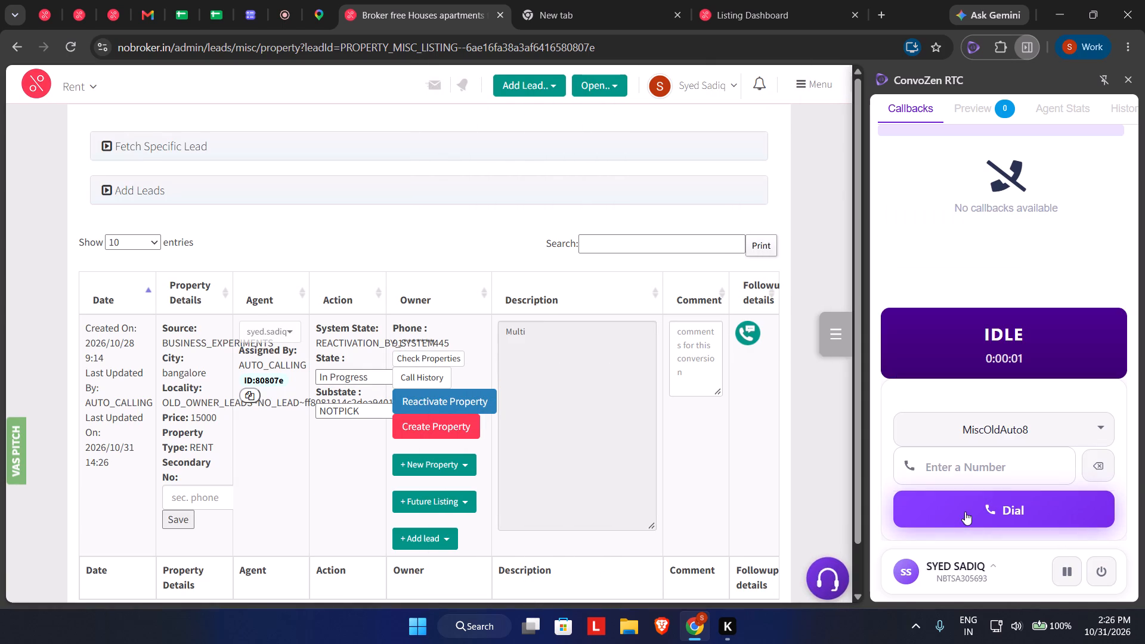